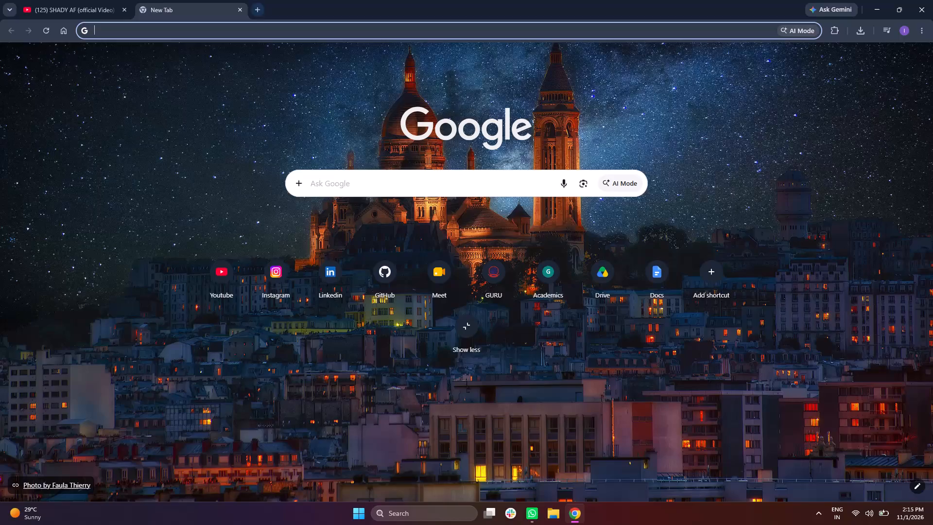
Open the Information Technology department's class timetable effective 31 August 2026 and view the D3IT_A schedule.
{"action": "type", "text": "it"}
{"action": "key", "text": "Return"}
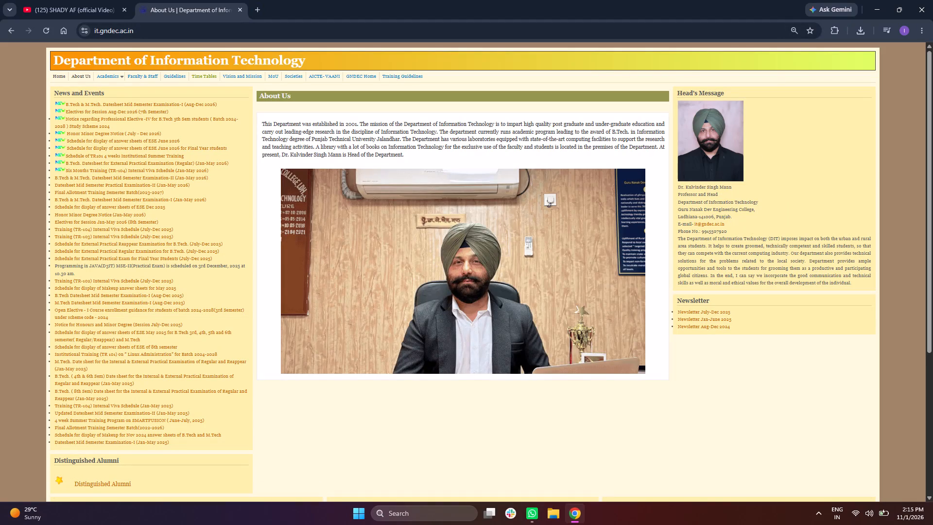
{"action": "left_click", "coordinate": [206, 74]}
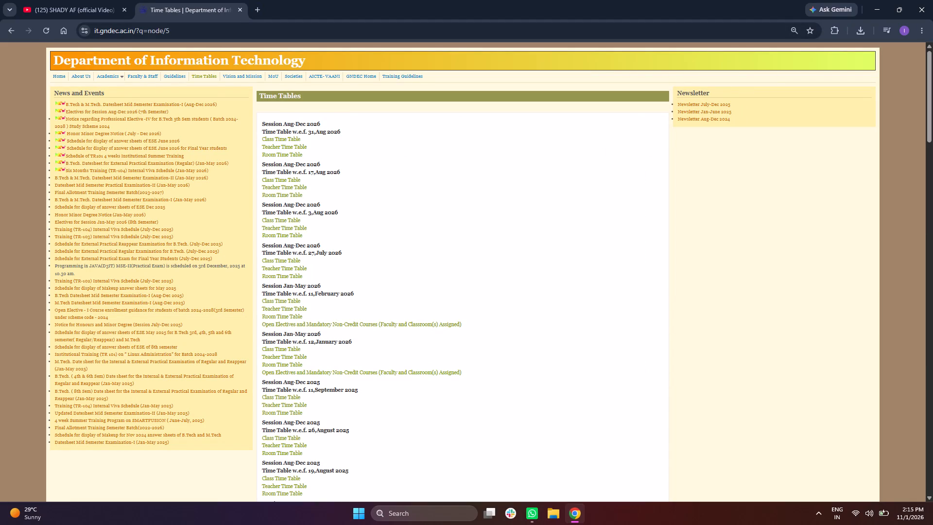
{"action": "left_click", "coordinate": [272, 137]}
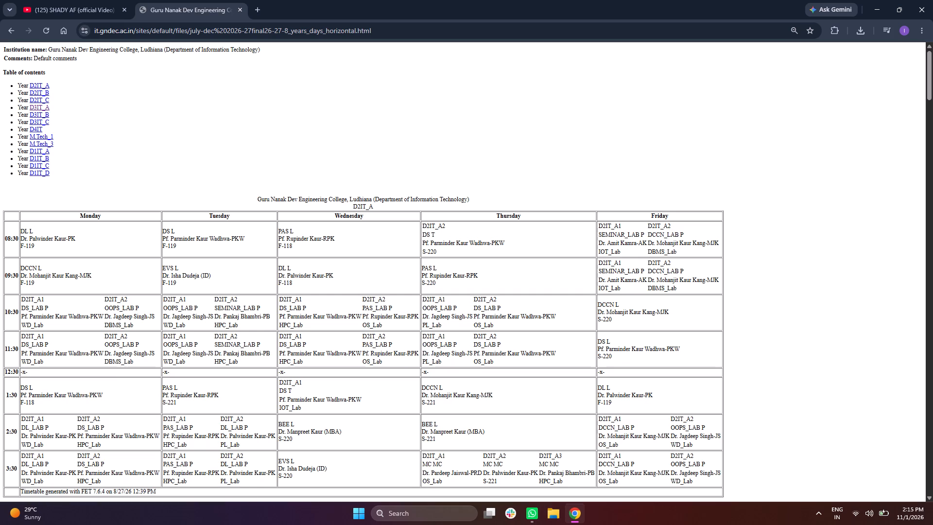
{"action": "left_click", "coordinate": [43, 105]}
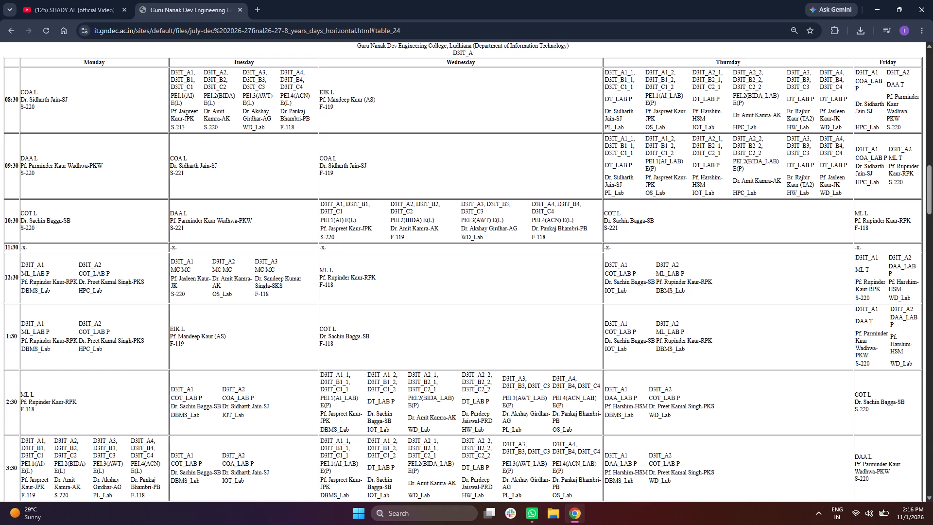
Open the W11_APEX-26_FINANCES spreadsheet in a new browser tab.
{"action": "left_click", "coordinate": [259, 0]}
{"action": "type", "text": "fin"}
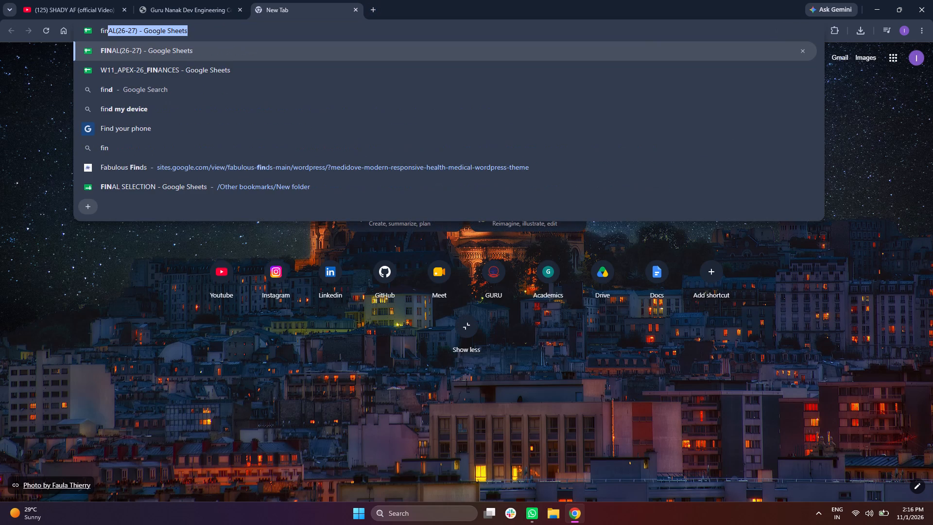
{"action": "key", "text": "Down"}
{"action": "key", "text": "Return"}
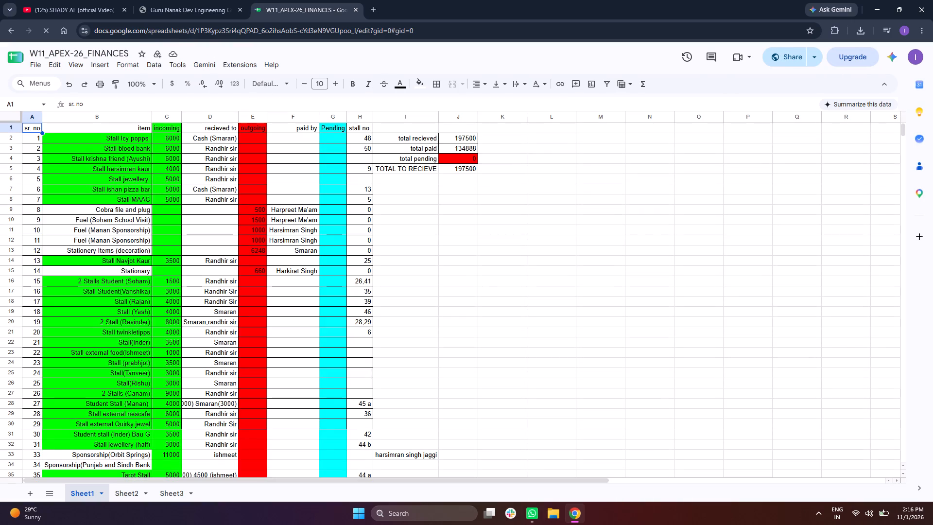
Enter the label "total i have" in cell O4 with the amount 43530 in P4.
{"action": "left_click", "coordinate": [667, 167]}
{"action": "left_click", "coordinate": [693, 161]}
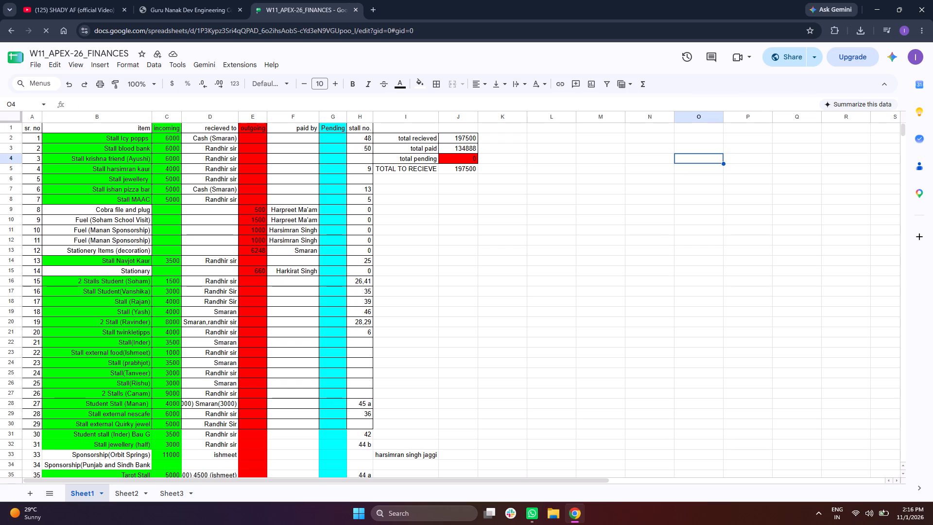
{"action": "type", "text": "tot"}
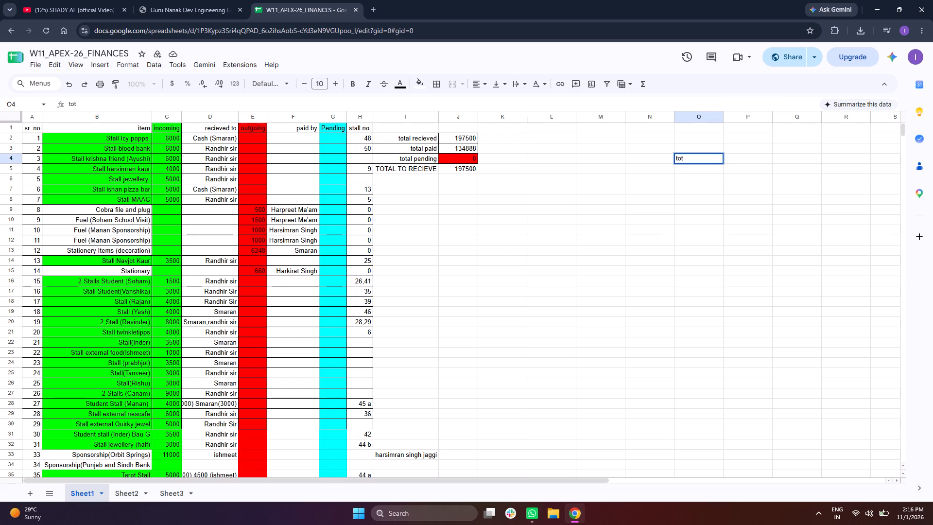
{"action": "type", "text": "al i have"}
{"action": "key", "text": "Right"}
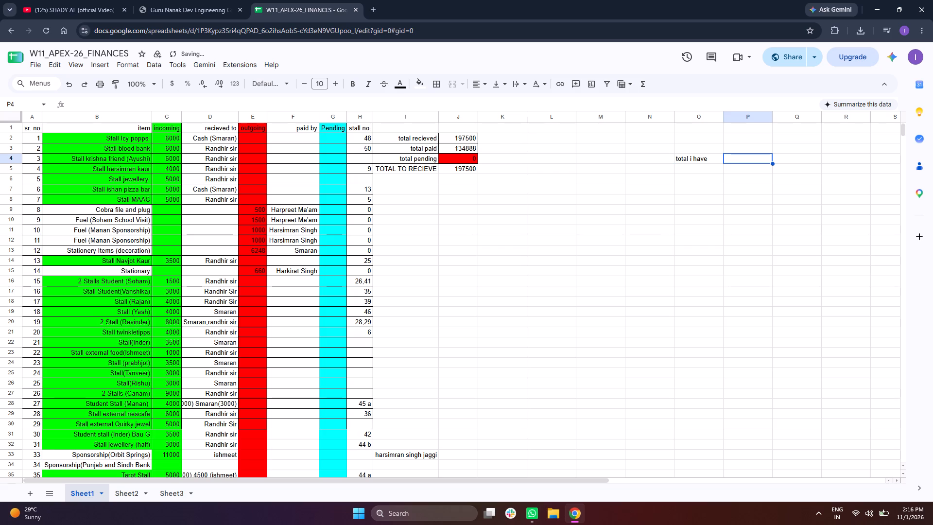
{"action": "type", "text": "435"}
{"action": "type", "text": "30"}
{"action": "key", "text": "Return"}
Enter the label "randhir sir" in cell O5 with the amount 3900 in P5.
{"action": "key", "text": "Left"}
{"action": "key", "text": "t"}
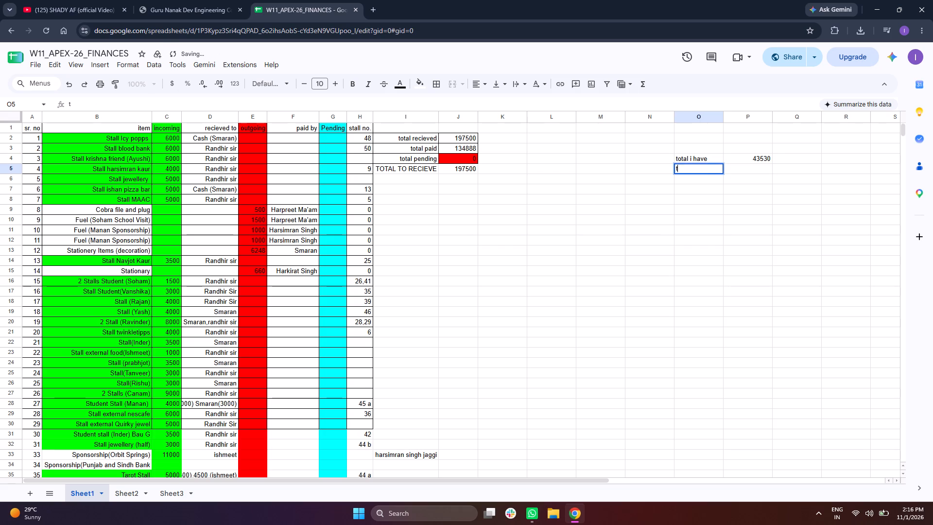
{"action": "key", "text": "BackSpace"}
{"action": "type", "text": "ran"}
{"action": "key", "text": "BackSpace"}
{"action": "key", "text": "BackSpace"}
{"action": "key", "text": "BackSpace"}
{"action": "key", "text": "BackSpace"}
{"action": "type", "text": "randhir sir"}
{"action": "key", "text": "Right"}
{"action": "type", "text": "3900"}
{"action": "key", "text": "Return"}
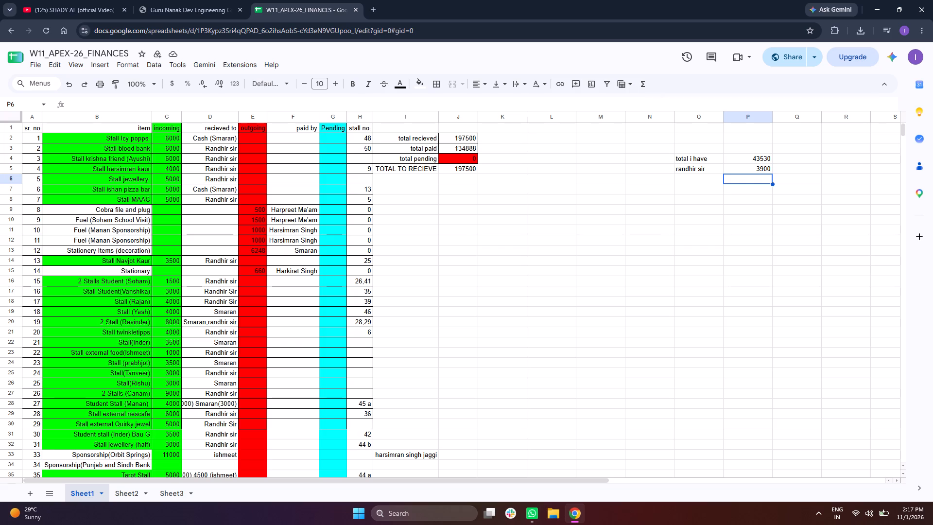
Look over Sheet2 and Sheet3, and rename Sheet1 as "smaran".
{"action": "left_click", "coordinate": [134, 494]}
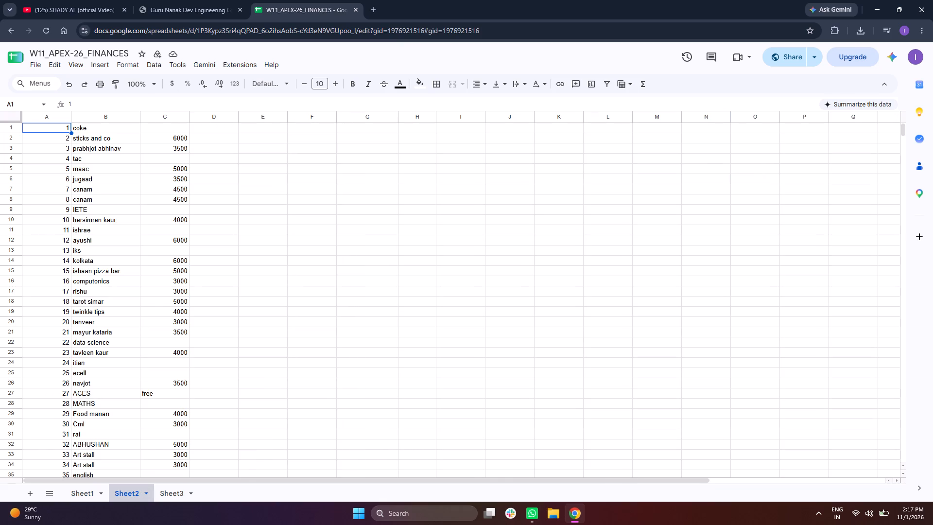
{"action": "left_click", "coordinate": [173, 496]}
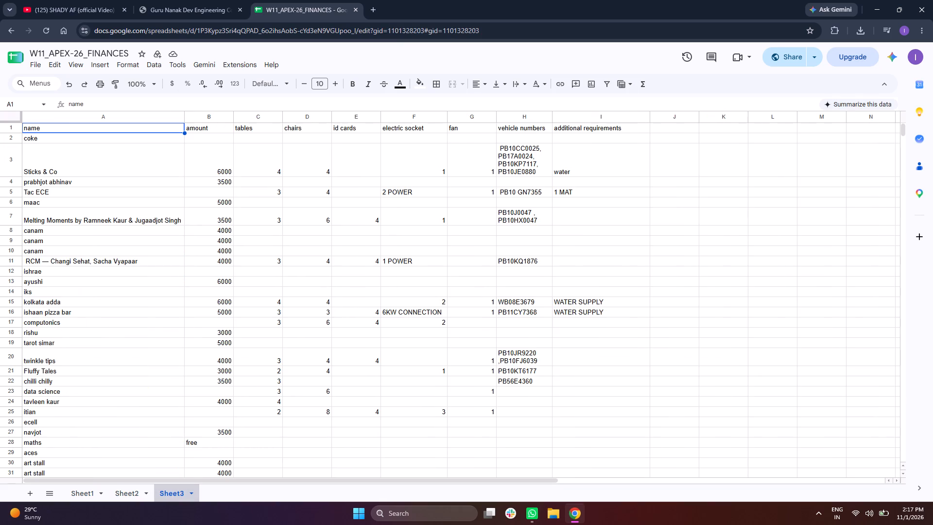
{"action": "left_click", "coordinate": [80, 488]}
{"action": "right_click", "coordinate": [81, 488]}
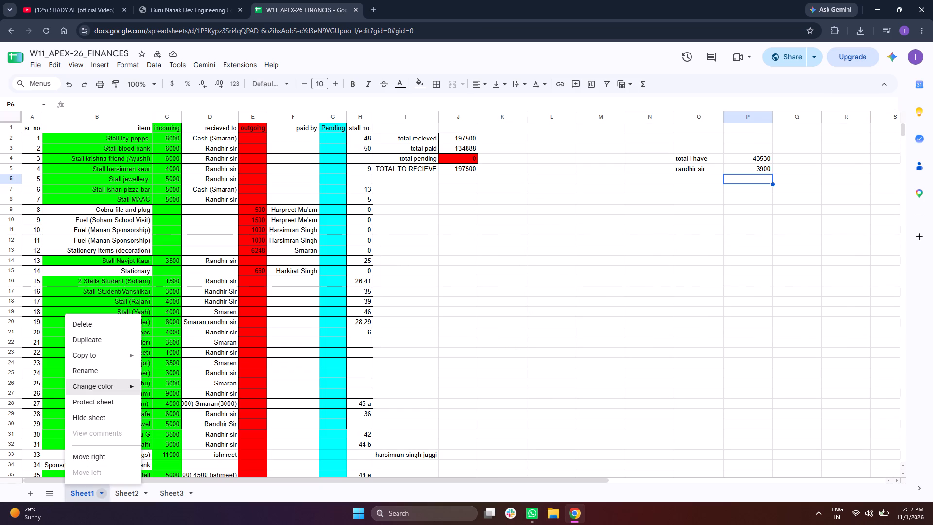
{"action": "left_click", "coordinate": [94, 372]}
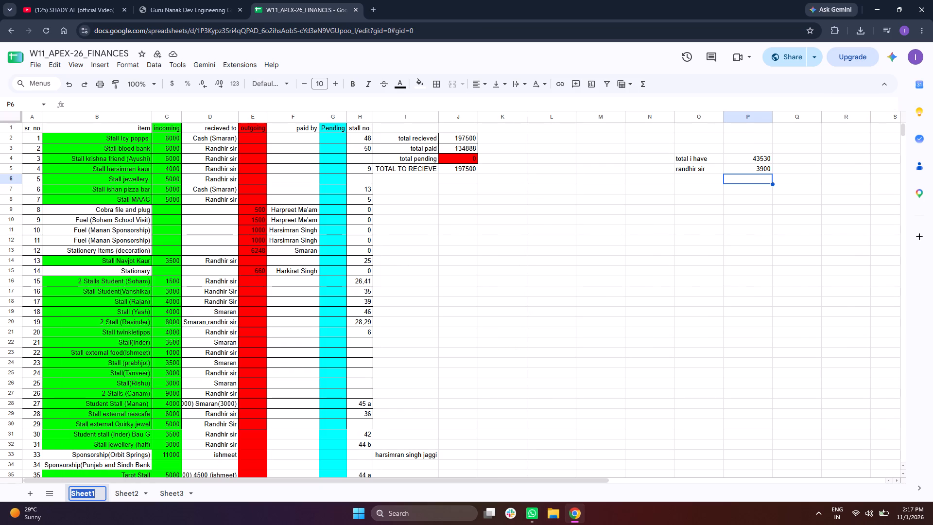
{"action": "type", "text": "sma"}
{"action": "type", "text": "ran"}
{"action": "key", "text": "Return"}
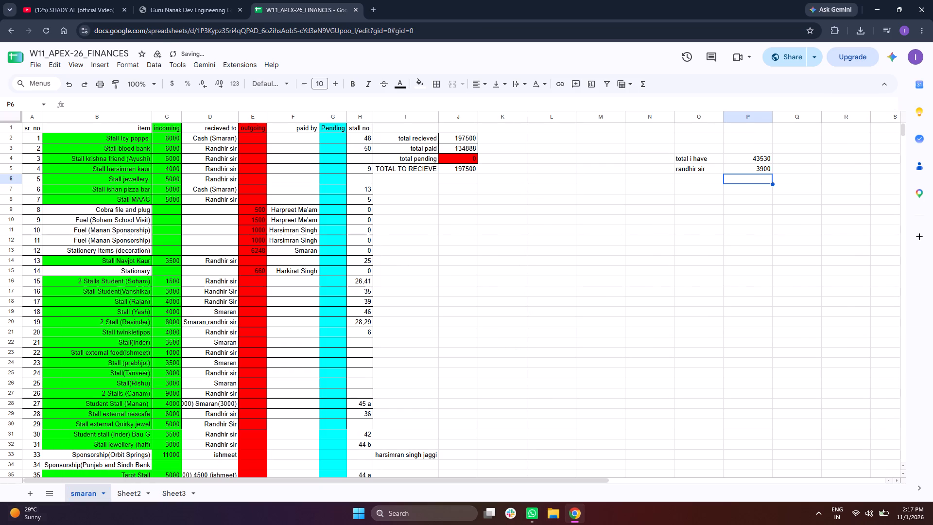
Add a new sheet to the workbook and name it "consolidated-final".
{"action": "left_click", "coordinate": [28, 494]}
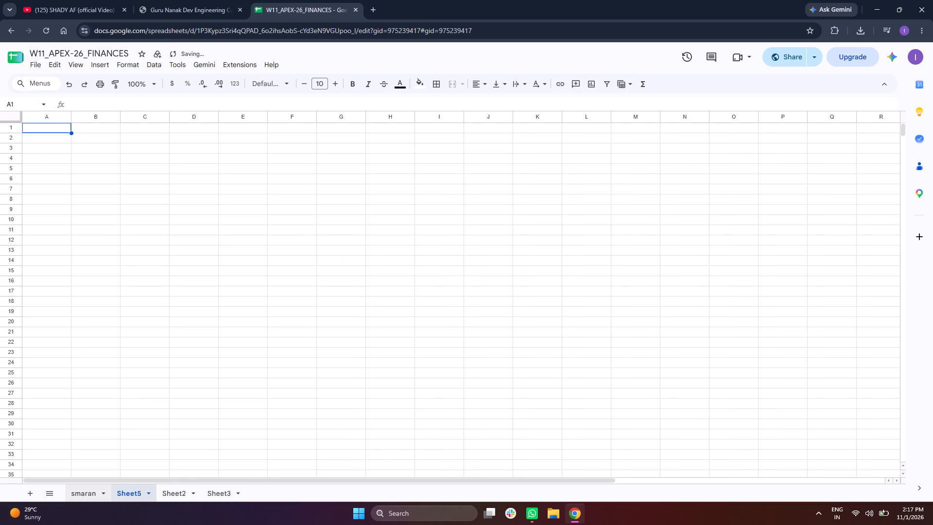
{"action": "right_click", "coordinate": [129, 493]}
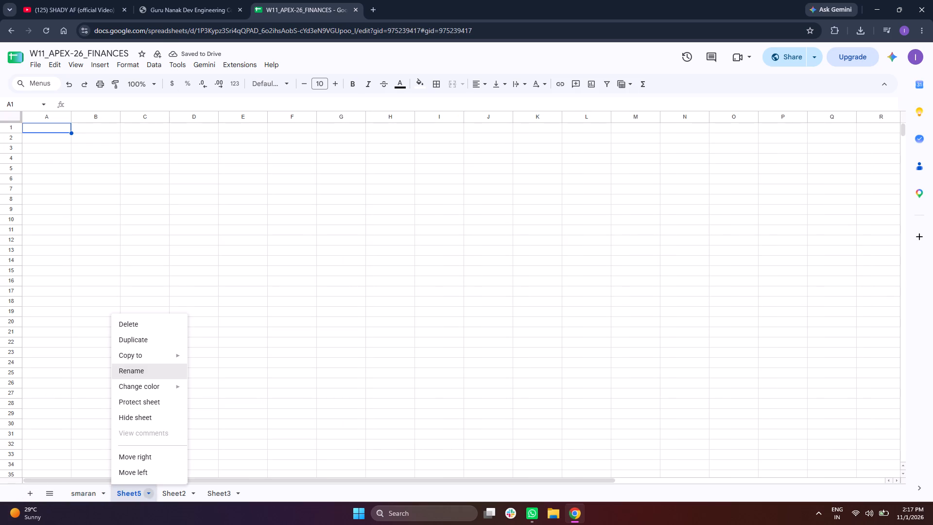
{"action": "left_click", "coordinate": [134, 371]}
{"action": "type", "text": "consolidated-final"}
{"action": "key", "text": "Return"}
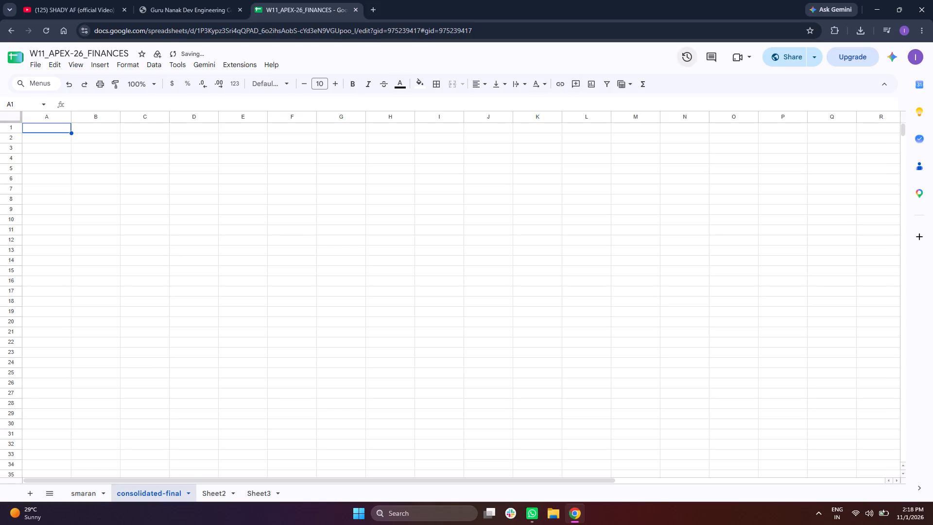
Set the spreadsheet's general access to Restricted, remove editor Manan's access, save the sharing changes and recheck the access list.
{"action": "left_click", "coordinate": [802, 56]}
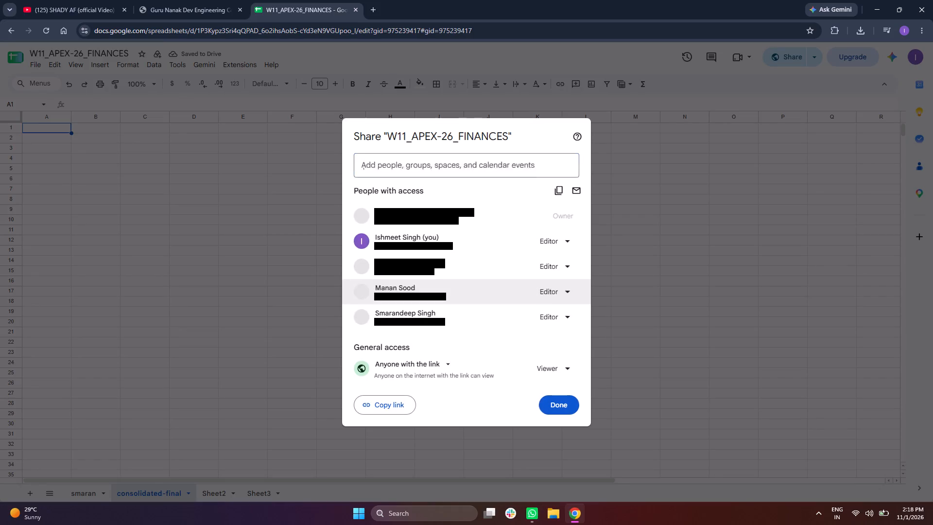
{"action": "left_click", "coordinate": [440, 363]}
{"action": "left_click", "coordinate": [424, 387]}
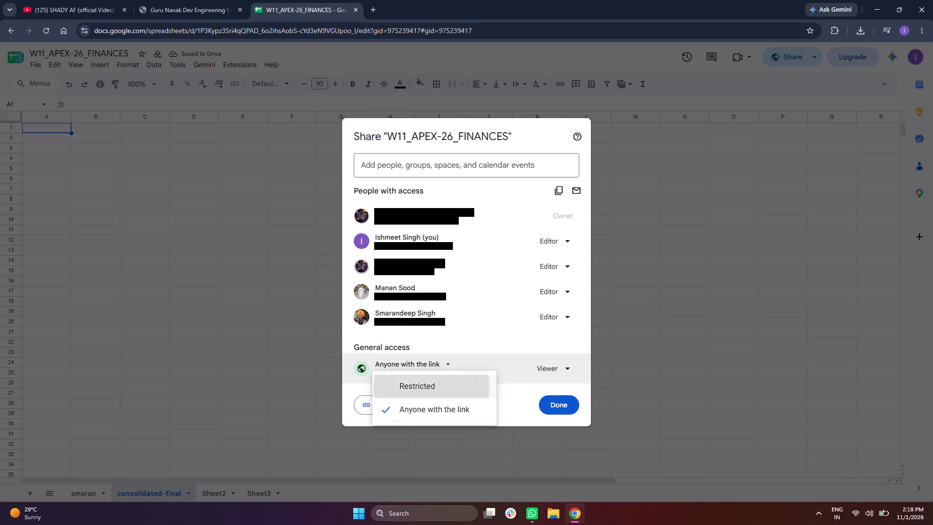
{"action": "left_click", "coordinate": [563, 291]}
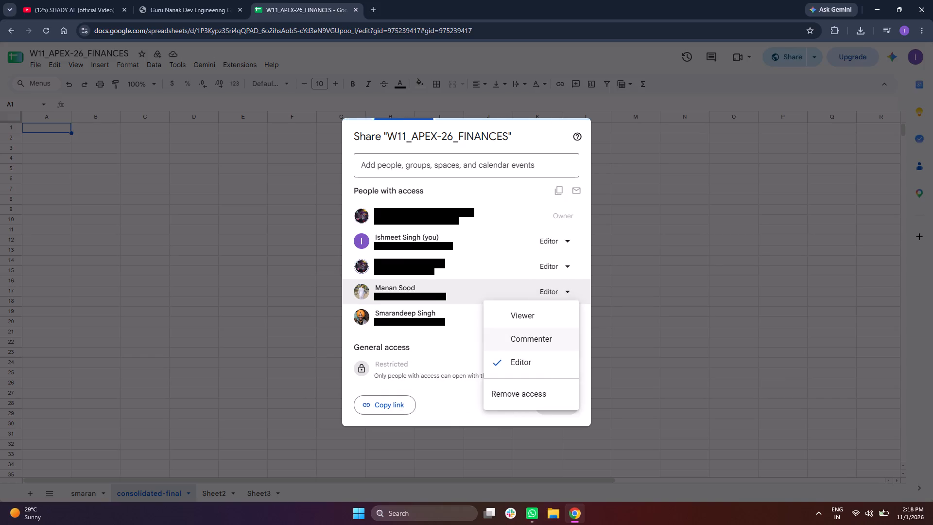
{"action": "left_click", "coordinate": [550, 391]}
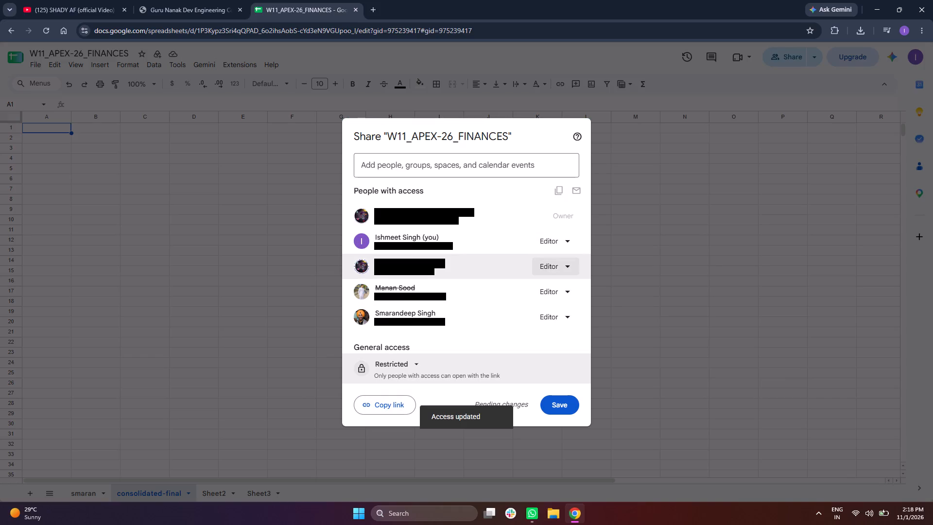
{"action": "left_click", "coordinate": [564, 401]}
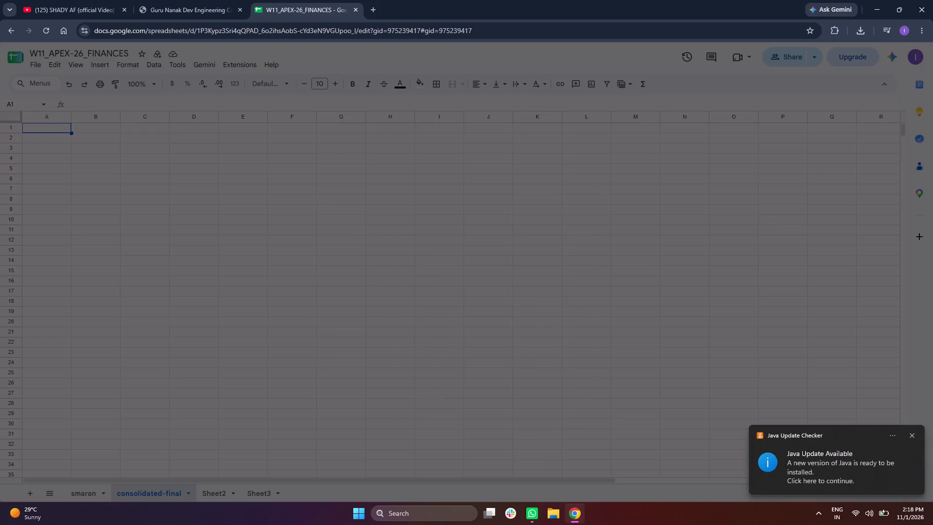
{"action": "left_click", "coordinate": [911, 437]}
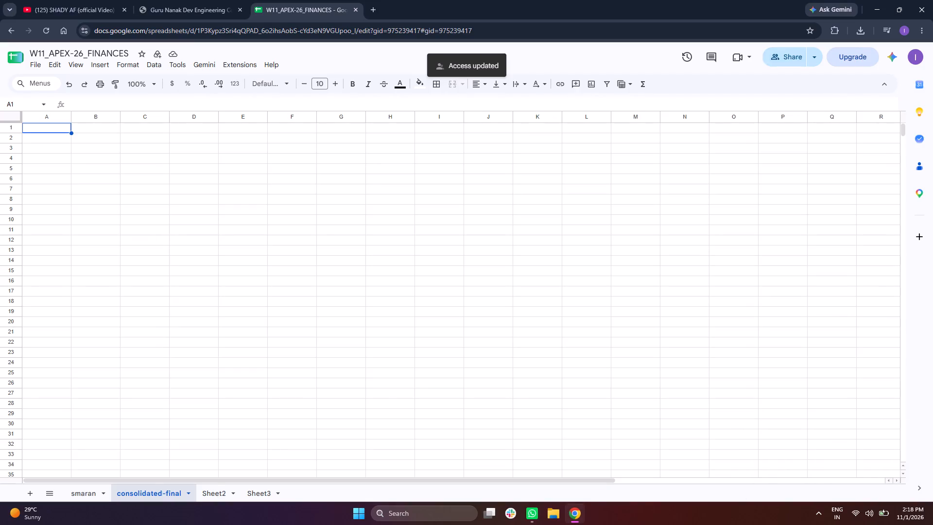
{"action": "left_click", "coordinate": [789, 52]}
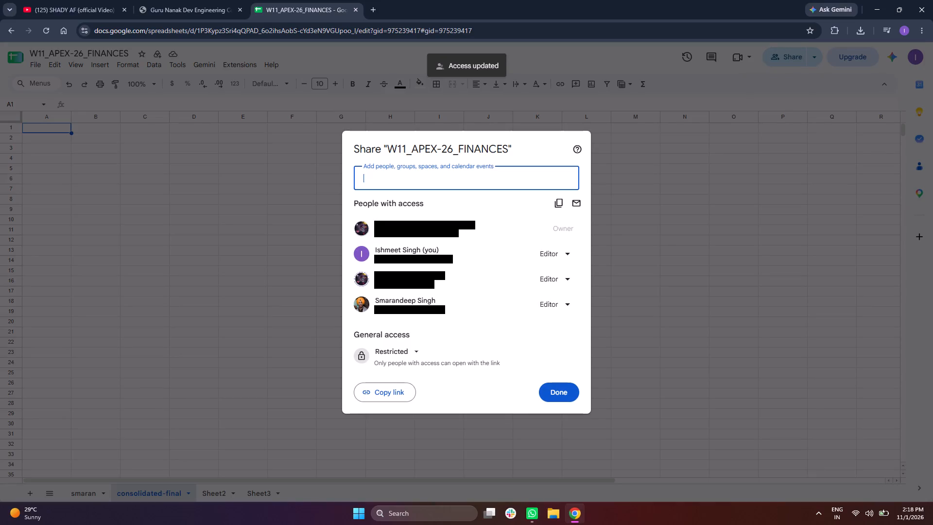
{"action": "left_click", "coordinate": [682, 298]}
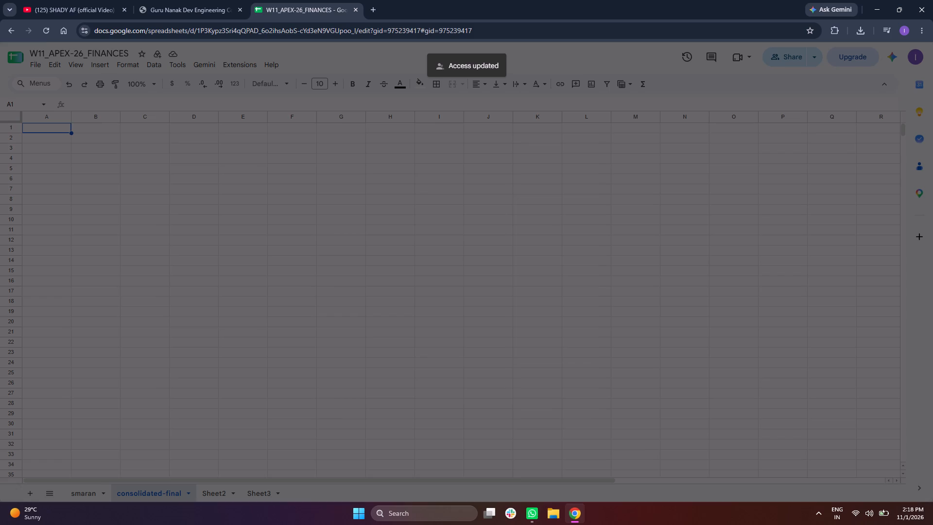
Enter the headers "sr no.", "expense" and "paid by" in cells A1 to C1 of the consolidated-final sheet.
{"action": "left_click", "coordinate": [64, 129]}
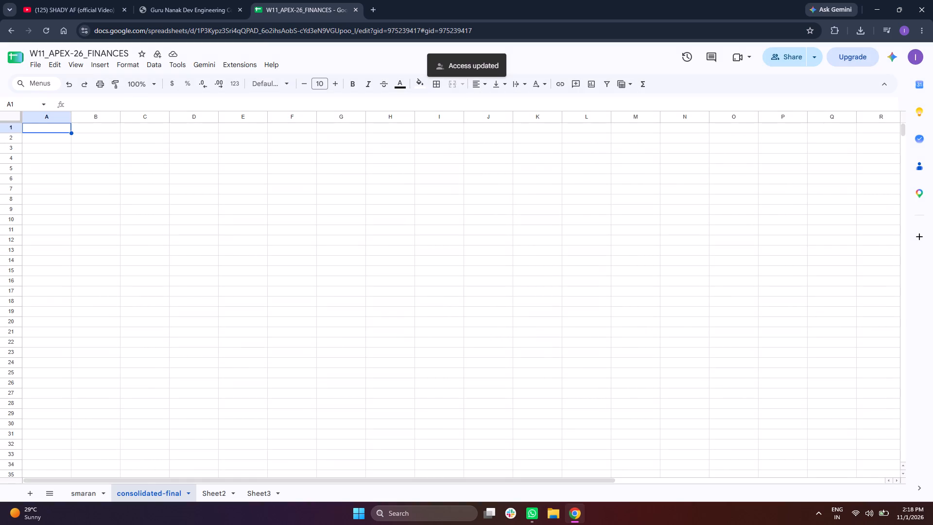
{"action": "type", "text": "sr no."}
{"action": "key", "text": "Right"}
{"action": "type", "text": "expe"}
{"action": "key", "text": "BackSpace"}
{"action": "key", "text": "BackSpace"}
{"action": "key", "text": "BackSpace"}
{"action": "key", "text": "BackSpace"}
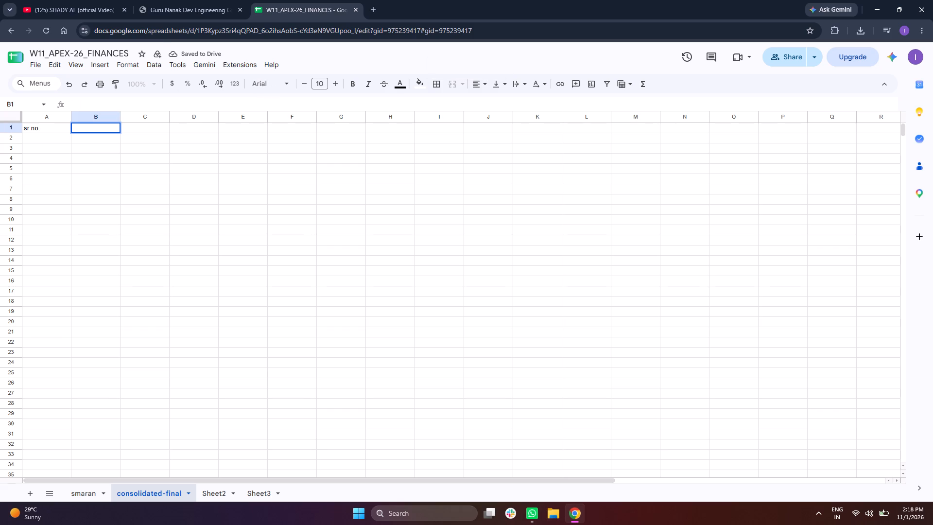
{"action": "type", "text": "expense"}
{"action": "key", "text": "Right"}
{"action": "type", "text": "paid by"}
{"action": "key", "text": "Right"}
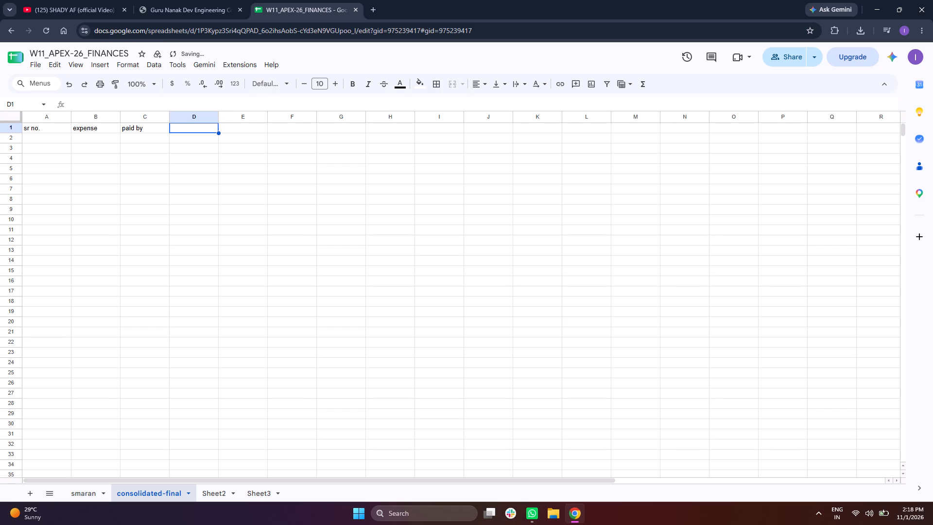
Replace the header in C1 with "amount" and enter "paid by" in D1.
{"action": "type", "text": "a,o"}
{"action": "key", "text": "BackSpace"}
{"action": "key", "text": "BackSpace"}
{"action": "key", "text": "BackSpace"}
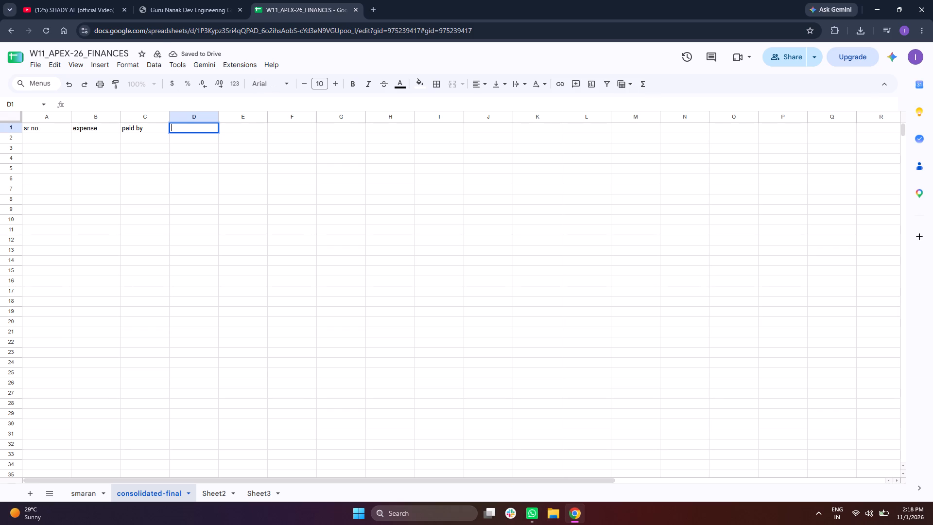
{"action": "key", "text": "Left"}
{"action": "type", "text": "amount"}
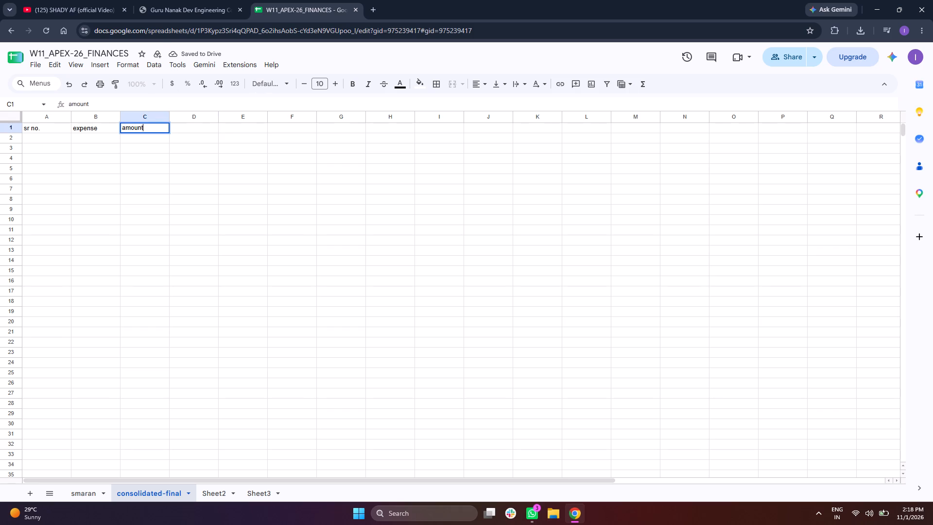
{"action": "key", "text": "Right"}
{"action": "type", "text": "paid by"}
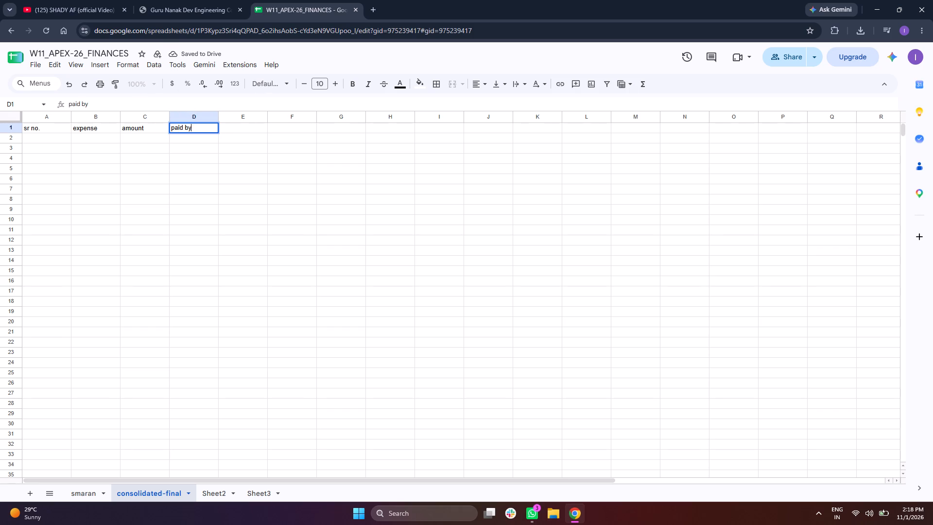
{"action": "key", "text": "Right"}
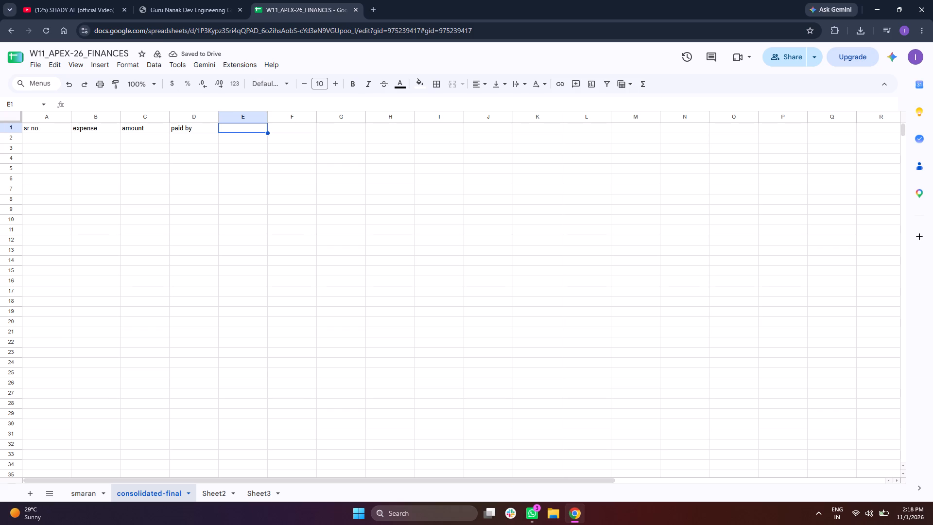
Replace the header in D1 with "status of payment" and enter "paid by" in E1.
{"action": "key", "text": "BackSpace"}
{"action": "key", "text": "BackSpace"}
{"action": "key", "text": "Left"}
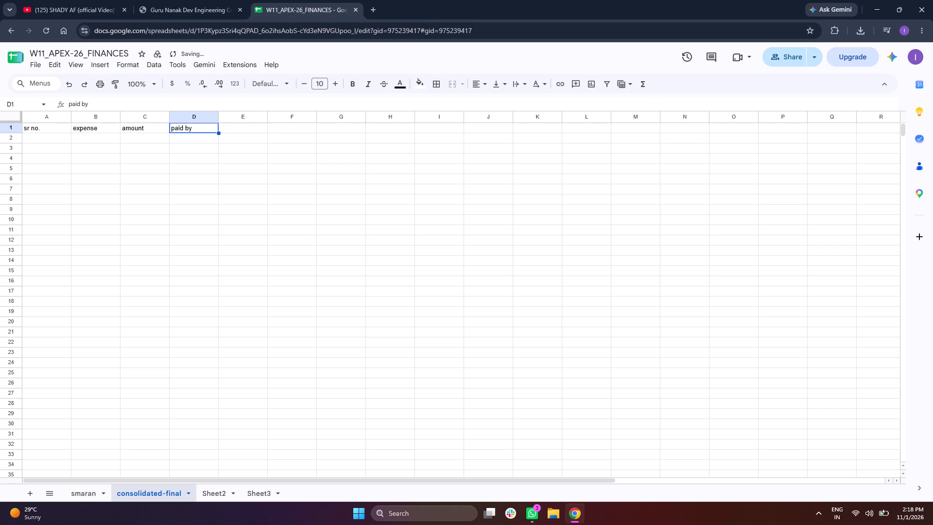
{"action": "type", "text": "statis"}
{"action": "key", "text": "BackSpace"}
{"action": "key", "text": "BackSpace"}
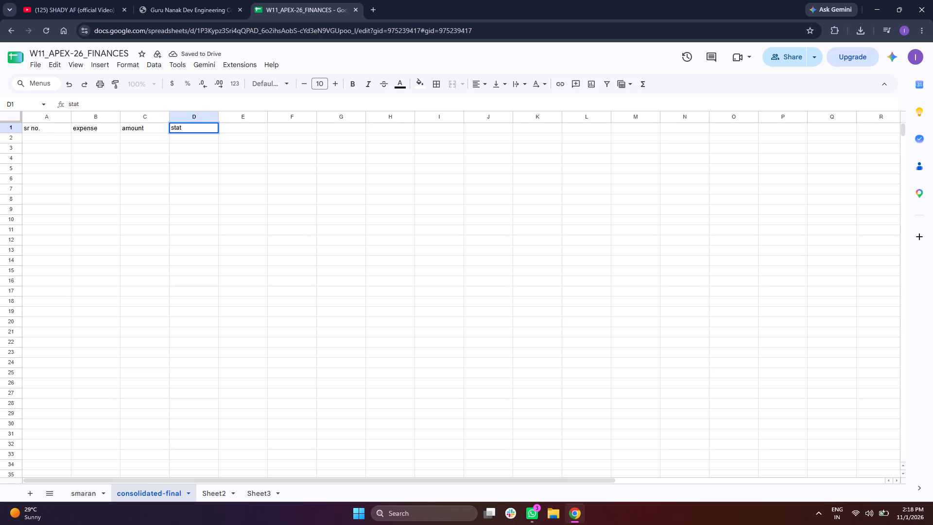
{"action": "type", "text": "us of a"}
{"action": "key", "text": "BackSpace"}
{"action": "type", "text": "payment"}
{"action": "key", "text": "Right"}
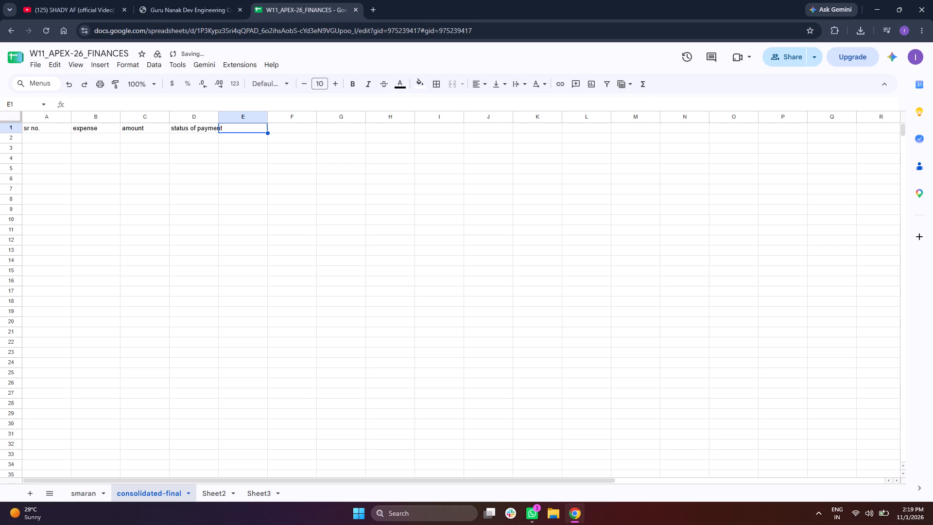
{"action": "type", "text": "paid by"}
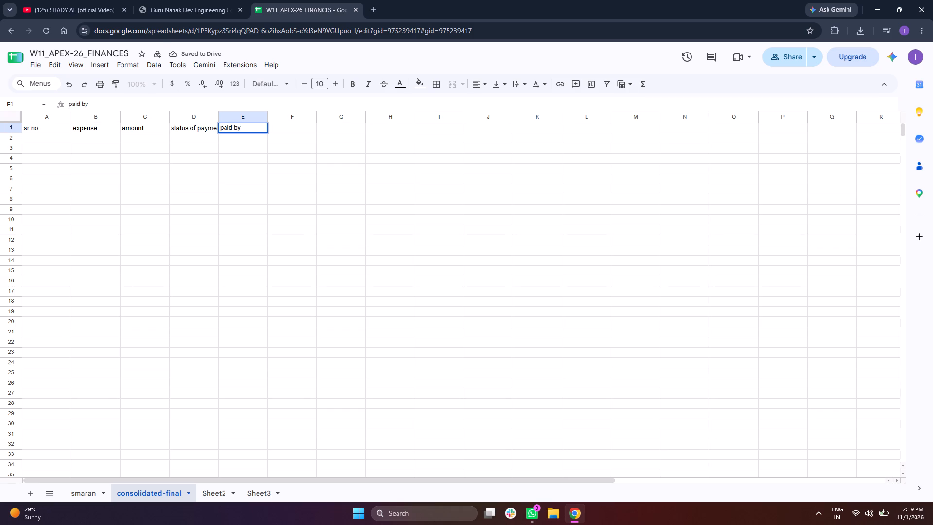
{"action": "key", "text": "Return"}
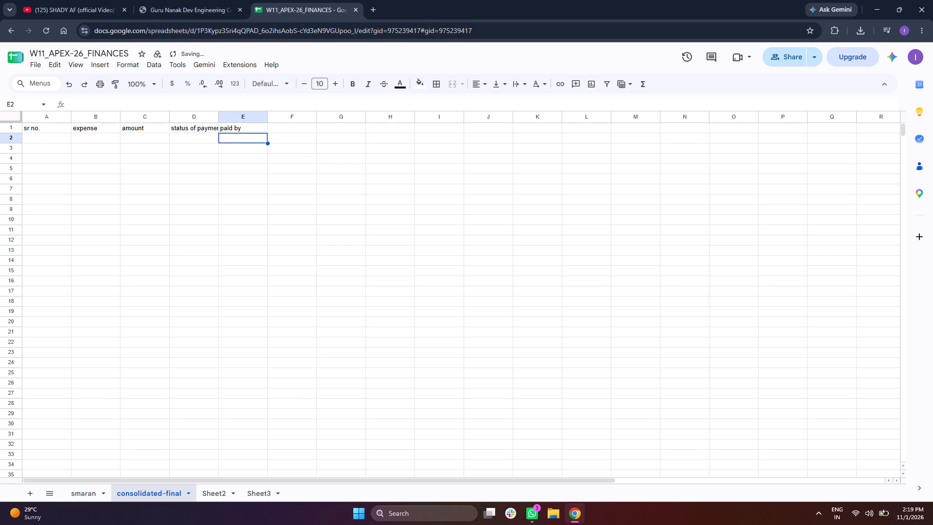
Fit the widths of columns D and A to their header text.
{"action": "double_click", "coordinate": [217, 114]}
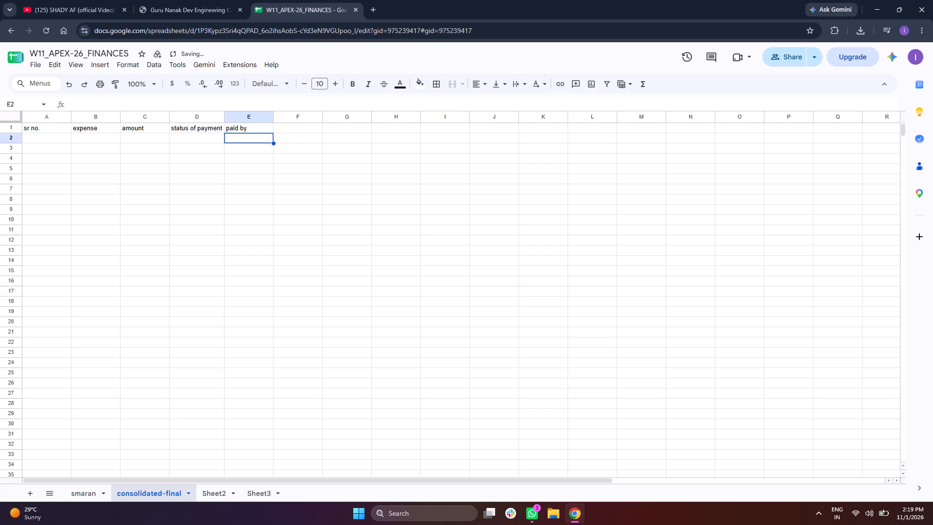
{"action": "left_click", "coordinate": [59, 140]}
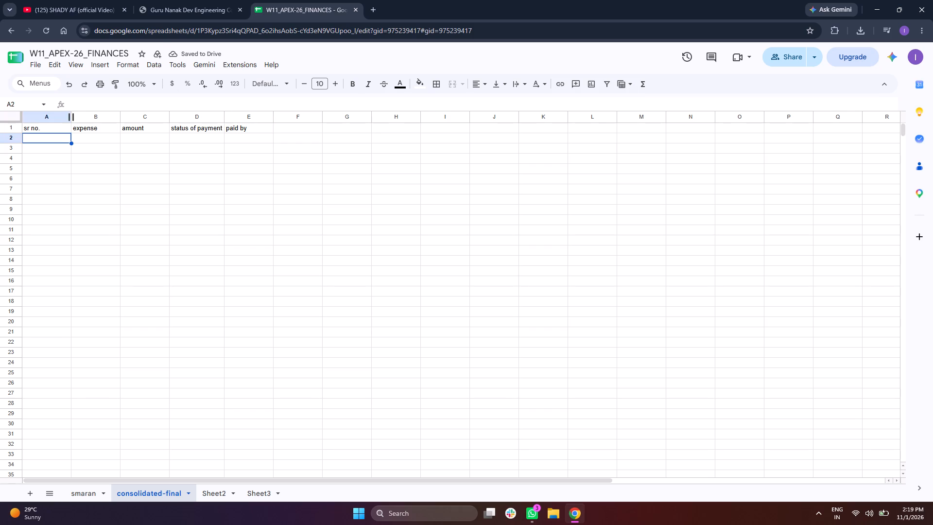
{"action": "left_click", "coordinate": [66, 112]}
{"action": "double_click", "coordinate": [69, 116]}
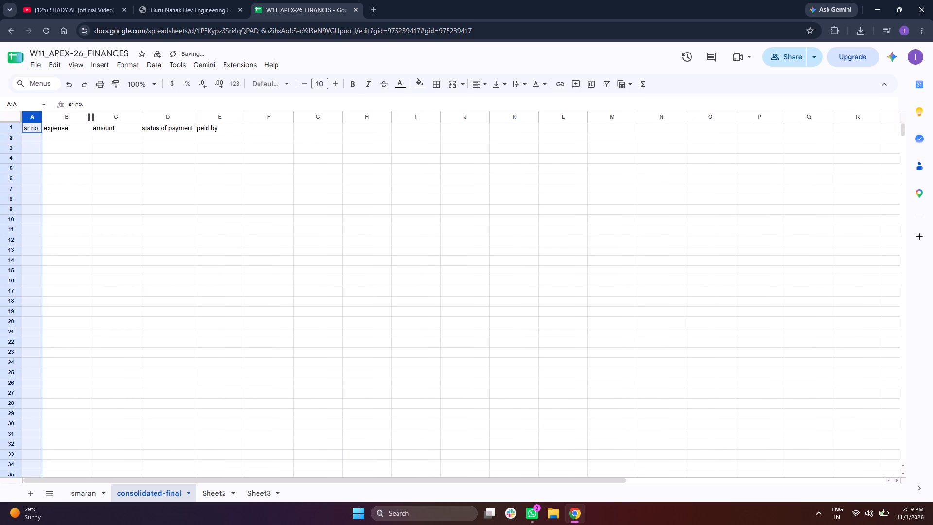
Enter serial number 1 in cell A2.
{"action": "left_click", "coordinate": [35, 136]}
{"action": "key", "text": "1"}
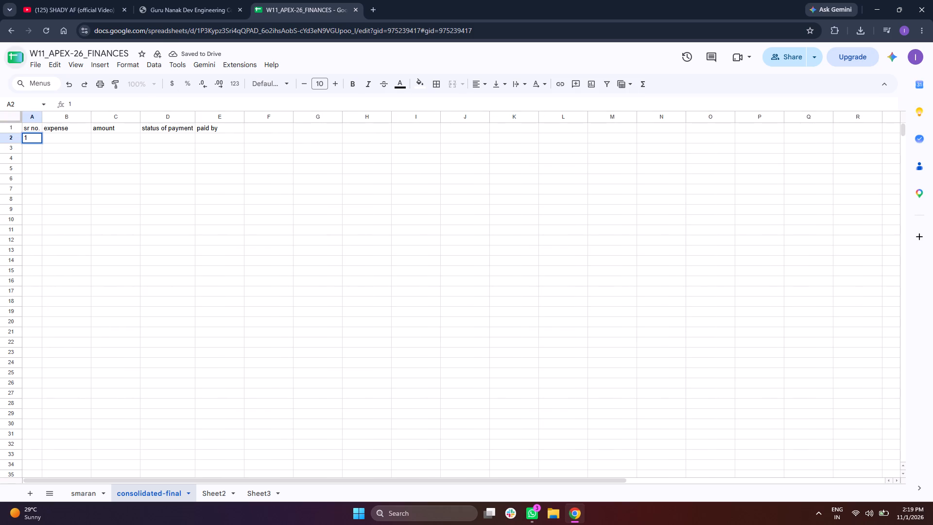
Open the Sheets home page in a new tab and close the Guru Nanak Dev Engineering College and YouTube tabs.
{"action": "left_click", "coordinate": [11, 58], "text": "ctrl"}
{"action": "left_click", "coordinate": [240, 10]}
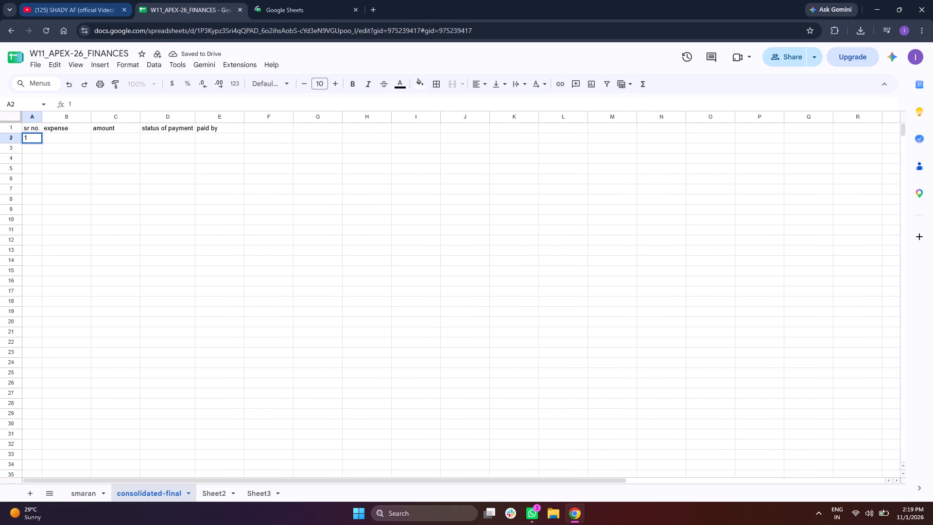
{"action": "left_click", "coordinate": [122, 11]}
Move the Sheets home page into its own window beside the consolidated-final sheet and open W11_APEX-26_FINANCES there.
{"action": "left_click_drag", "start_coordinate": [291, 0], "coordinate": [305, 19]}
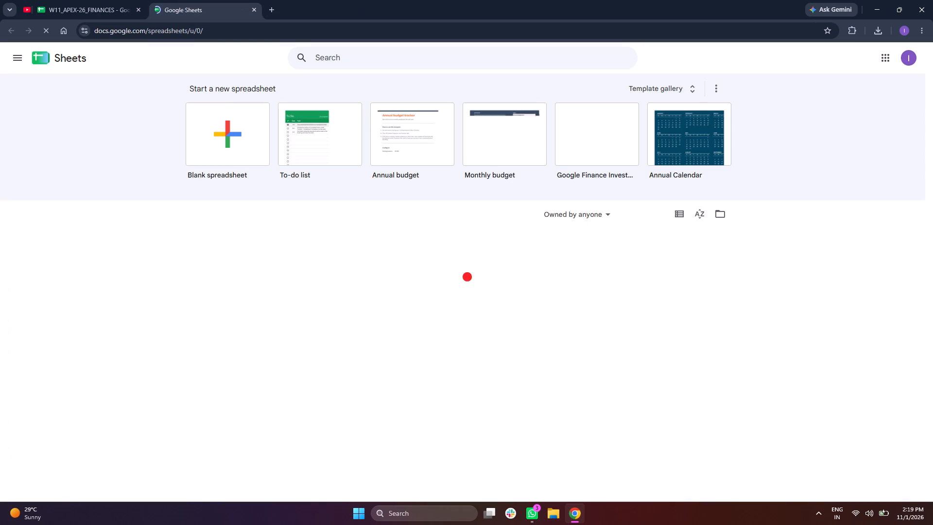
{"action": "left_click_drag", "start_coordinate": [305, 19], "coordinate": [335, 65]}
{"action": "left_click_drag", "start_coordinate": [188, 8], "coordinate": [286, 92]}
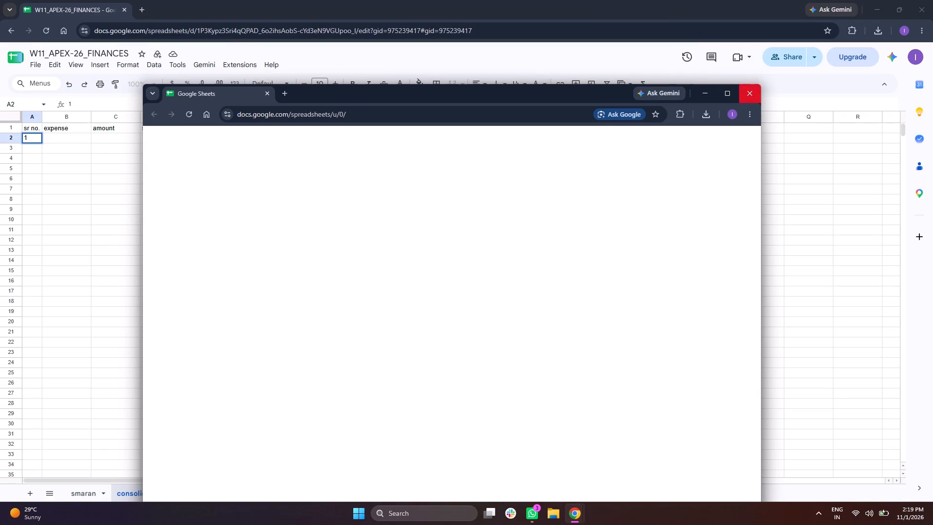
{"action": "left_click", "coordinate": [660, 128]}
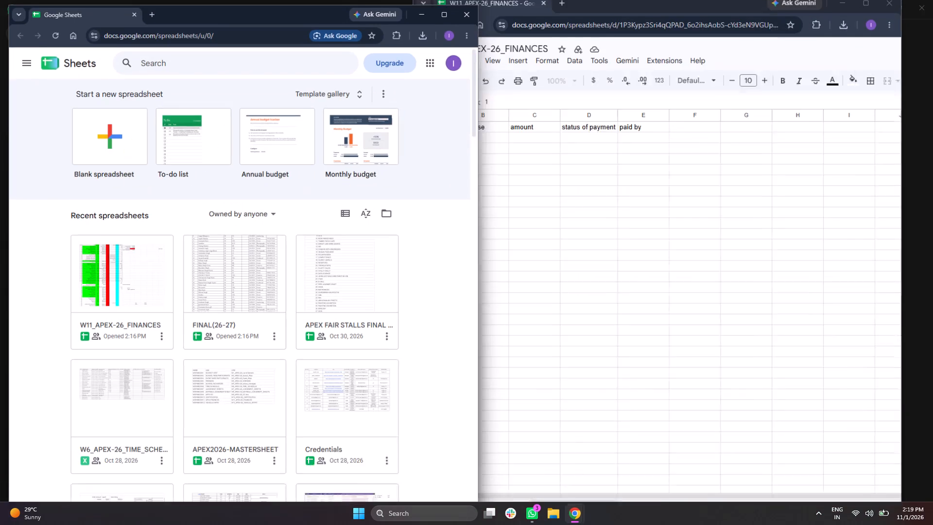
{"action": "left_click", "coordinate": [125, 312]}
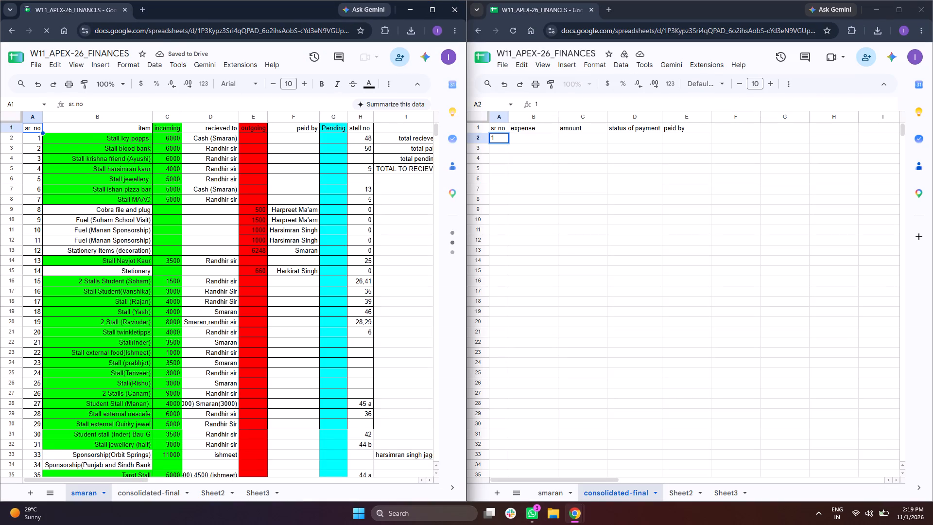
{"action": "scroll", "coordinate": [208, 164], "scroll_direction": "up", "scroll_amount": 4}
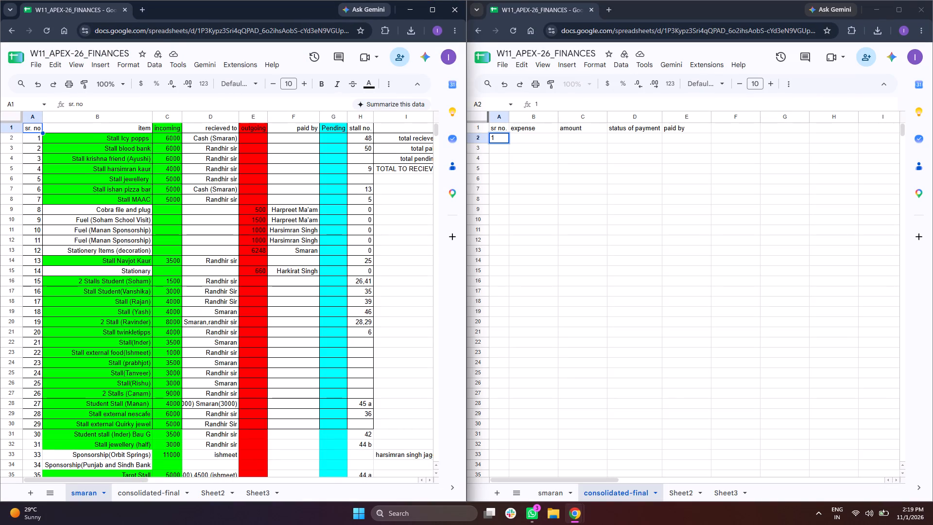
{"action": "left_click", "coordinate": [515, 140]}
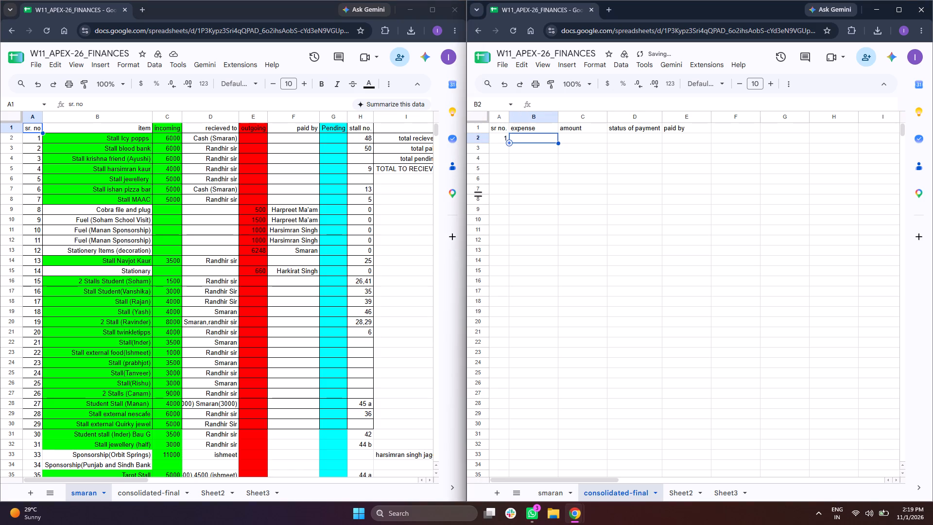
On the smaran sheet, set "paid by" to "cash" for both Fuel (Manan Sponsorship) rows, F11 and F12.
{"action": "left_click", "coordinate": [292, 233]}
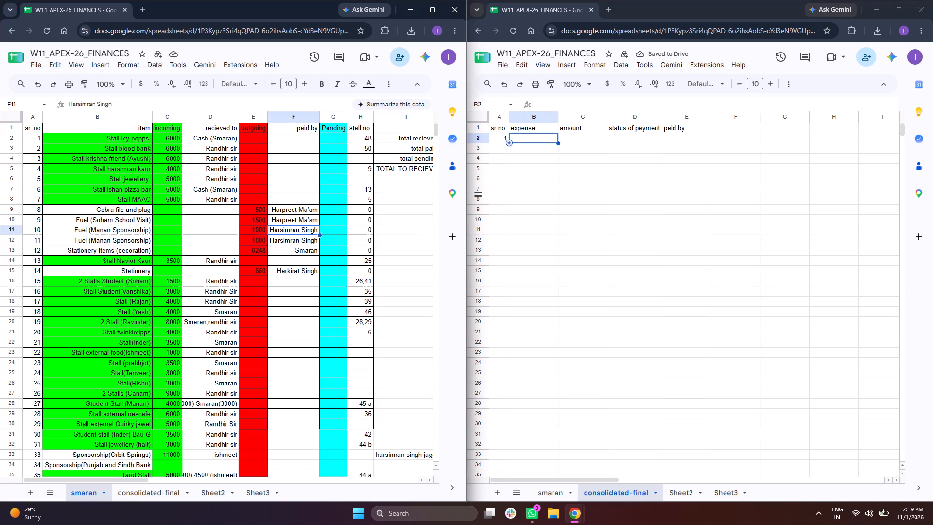
{"action": "type", "text": "cash"}
{"action": "key", "text": "Return"}
{"action": "type", "text": "cash"}
{"action": "key", "text": "Return"}
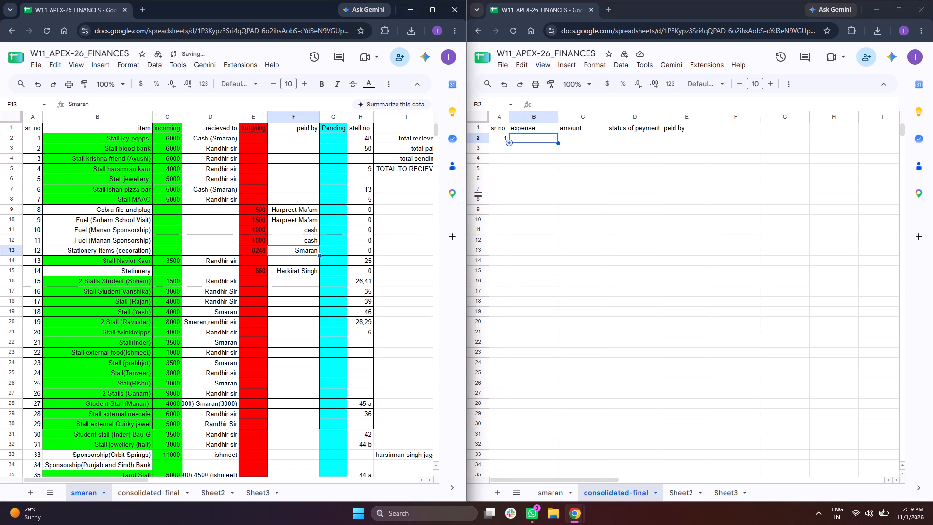
Set "paid by" to "randhir sir" for the Stationary expense in F15 of the smaran sheet.
{"action": "left_click", "coordinate": [298, 272]}
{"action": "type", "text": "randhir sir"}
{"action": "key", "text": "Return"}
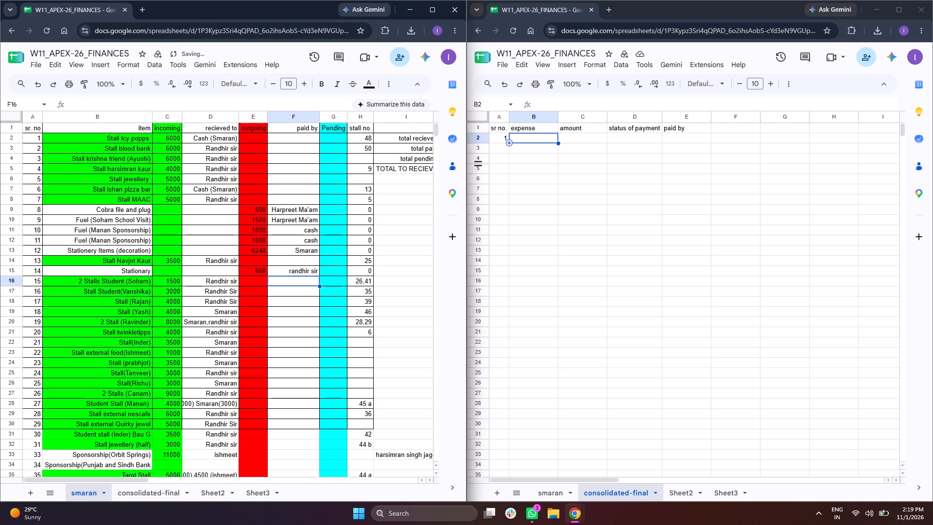
Fill row 2 of consolidated-final with expense "cobra file", amount 500, payment status "d" and paid by "mam".
{"action": "left_click", "coordinate": [520, 138]}
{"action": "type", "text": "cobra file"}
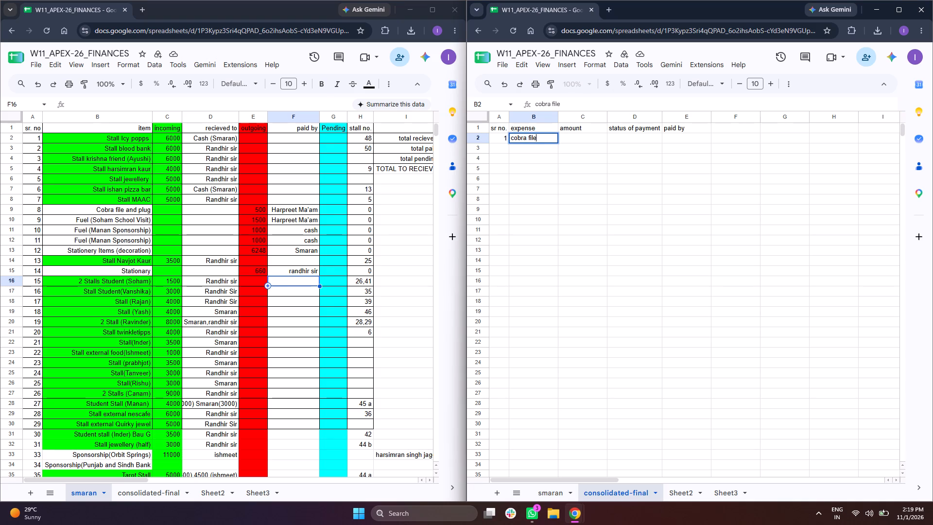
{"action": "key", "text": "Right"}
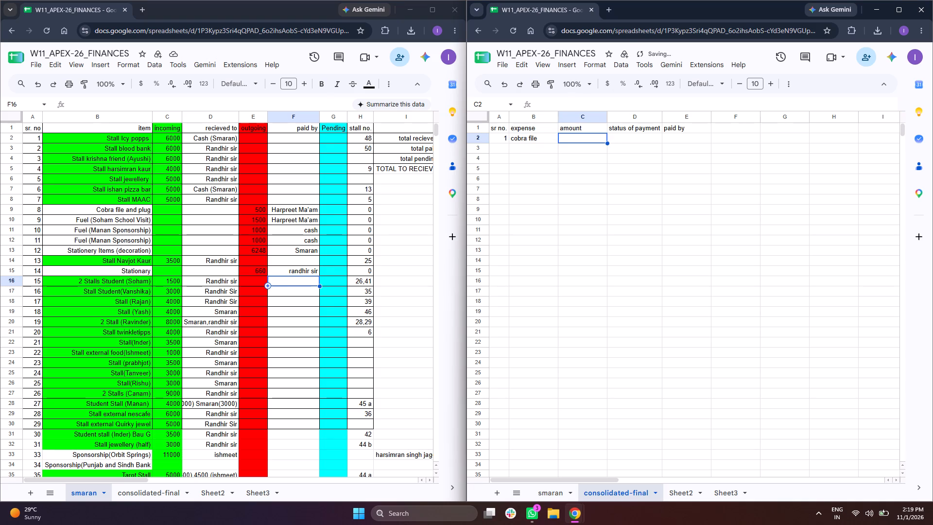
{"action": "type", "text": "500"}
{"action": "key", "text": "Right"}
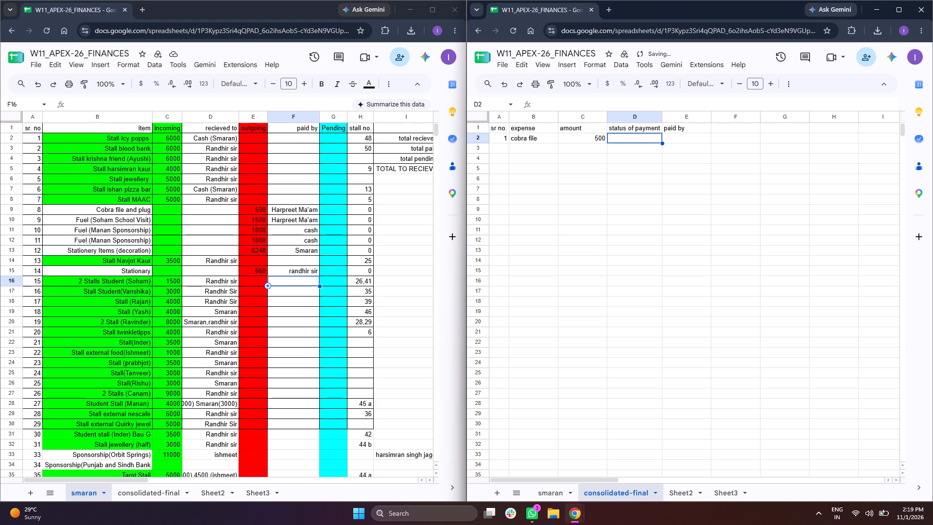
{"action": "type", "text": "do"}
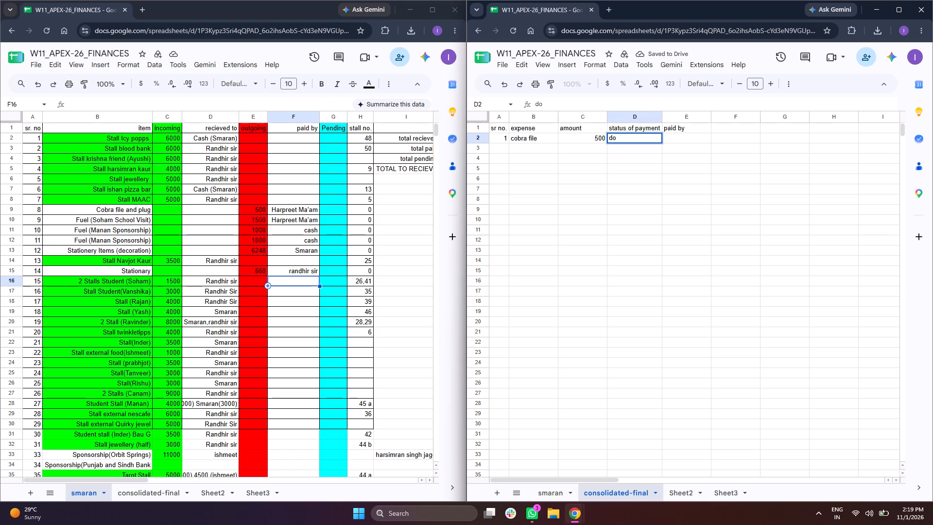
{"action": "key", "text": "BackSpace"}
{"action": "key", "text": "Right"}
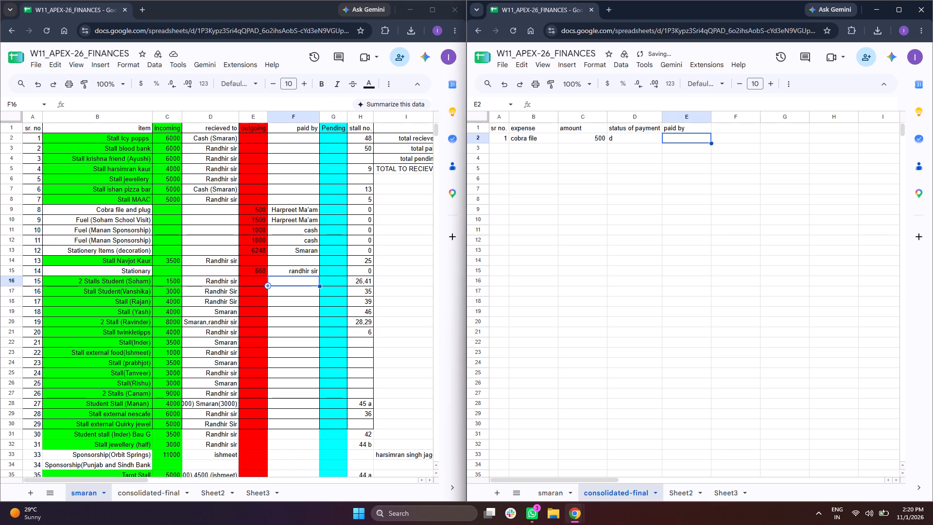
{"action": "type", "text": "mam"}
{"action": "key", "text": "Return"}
Fill row 3 of consolidated-final with expense "soham fuel", amount 1500, payment status "d" and paid by "mam".
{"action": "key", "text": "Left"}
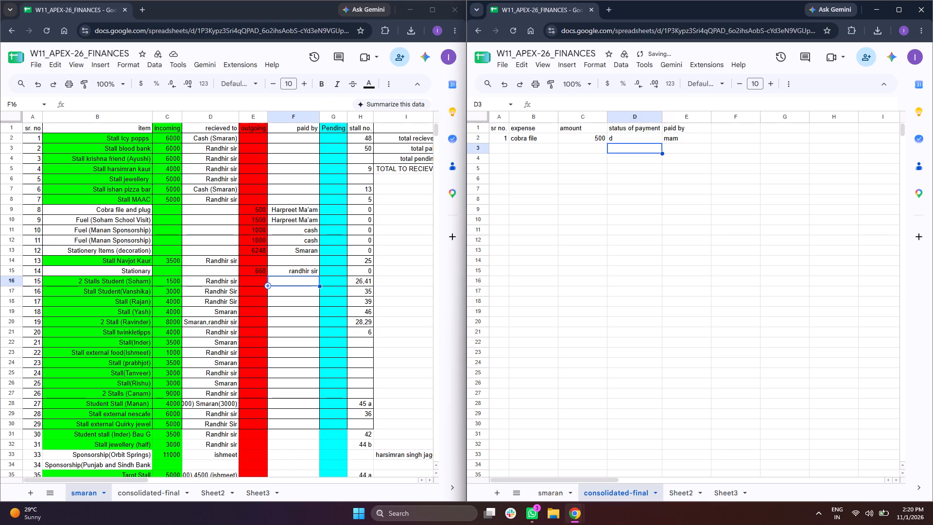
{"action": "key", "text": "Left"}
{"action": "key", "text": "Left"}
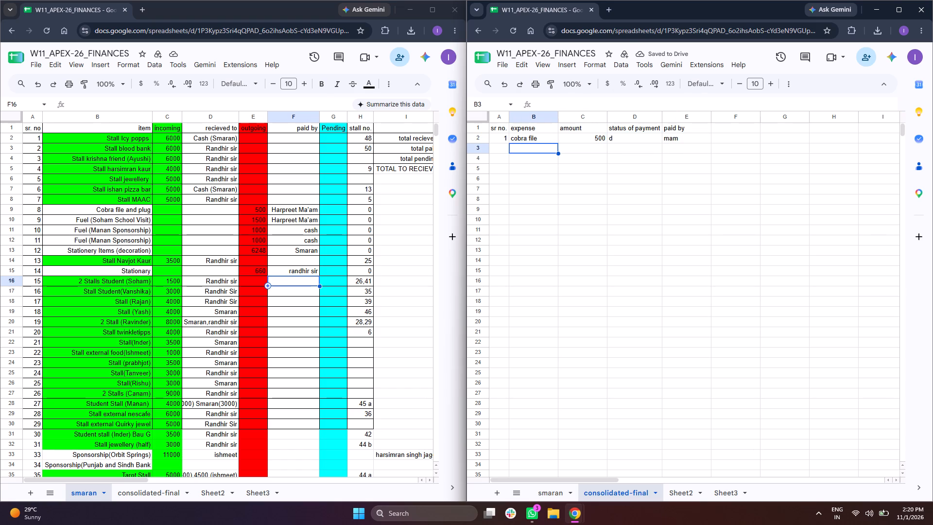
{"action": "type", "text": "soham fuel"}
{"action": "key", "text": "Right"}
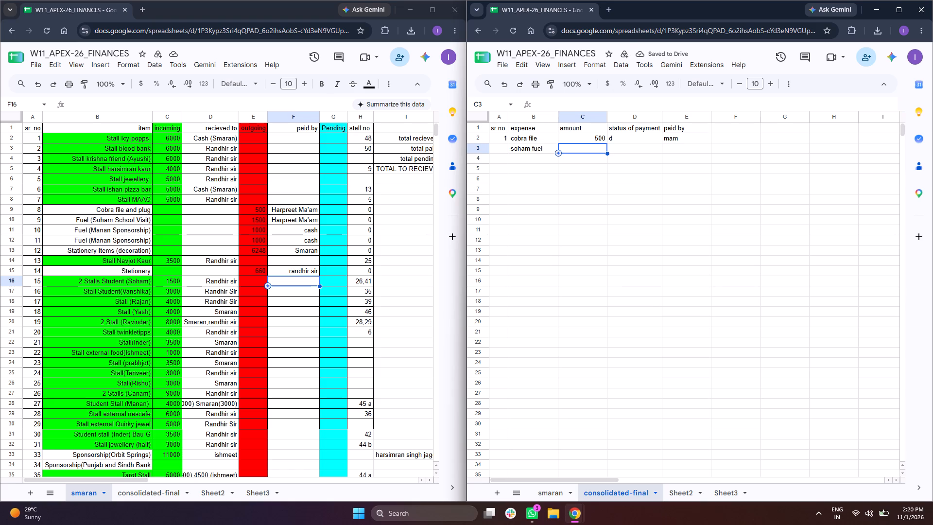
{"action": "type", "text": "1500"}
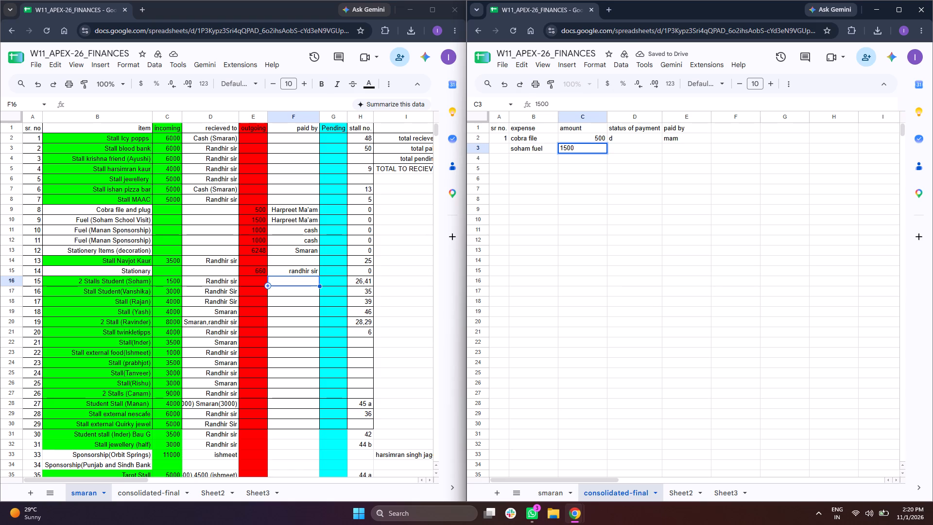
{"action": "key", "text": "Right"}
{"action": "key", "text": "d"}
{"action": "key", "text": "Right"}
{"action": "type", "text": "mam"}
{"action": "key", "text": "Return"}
Fill row 4 of consolidated-final with expense "manan fuel", amount 2000, payment status "d" and paid by "cash".
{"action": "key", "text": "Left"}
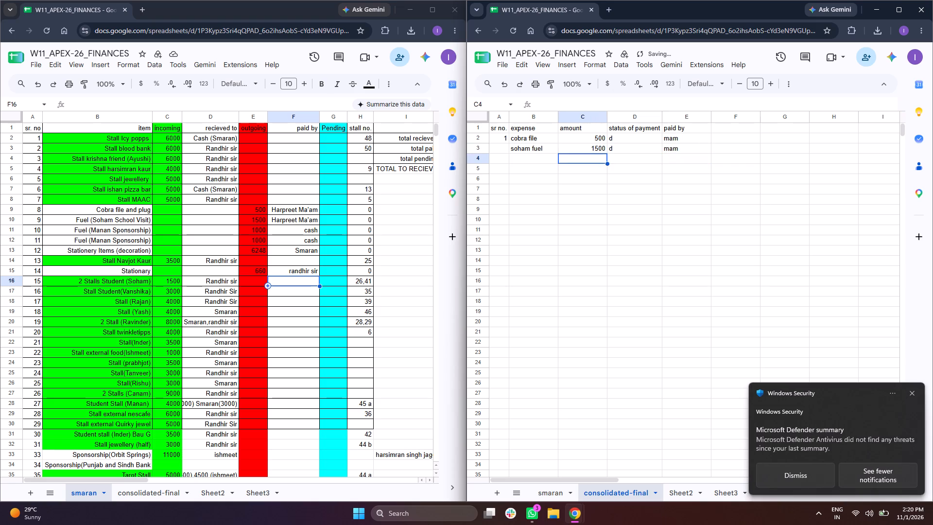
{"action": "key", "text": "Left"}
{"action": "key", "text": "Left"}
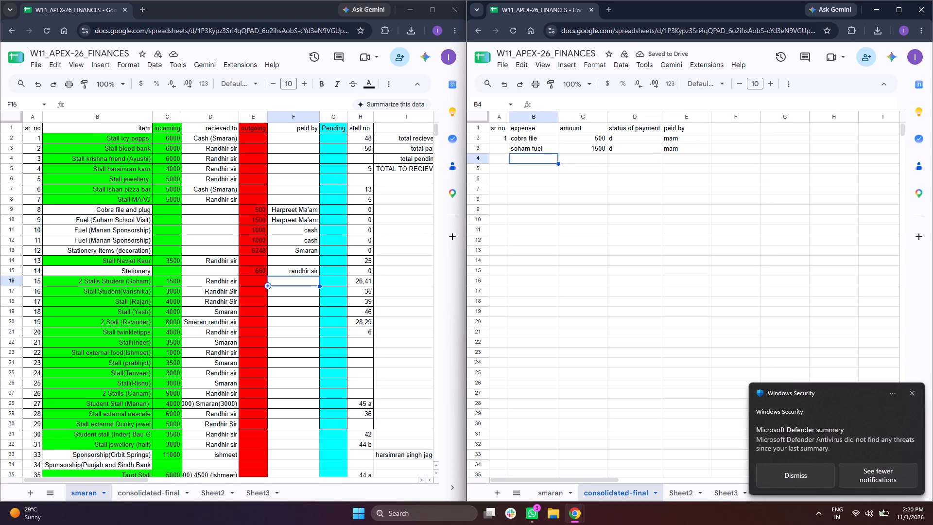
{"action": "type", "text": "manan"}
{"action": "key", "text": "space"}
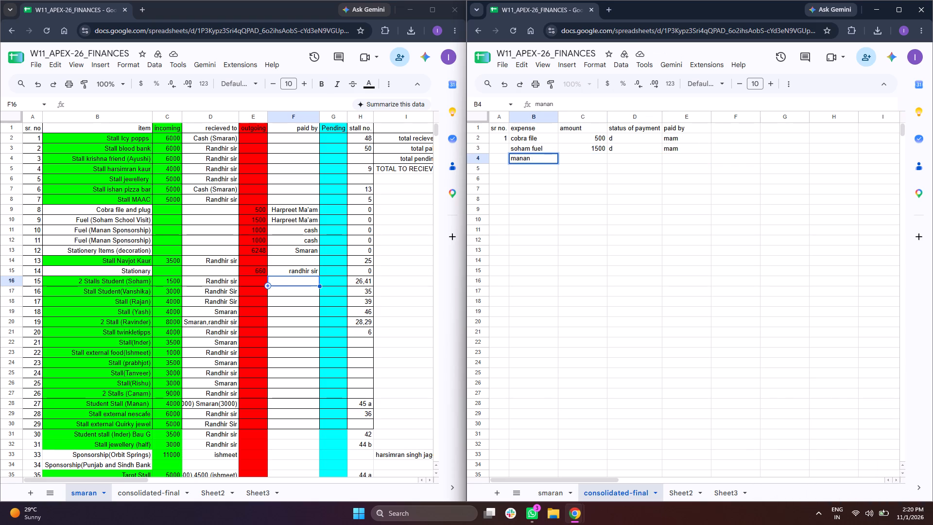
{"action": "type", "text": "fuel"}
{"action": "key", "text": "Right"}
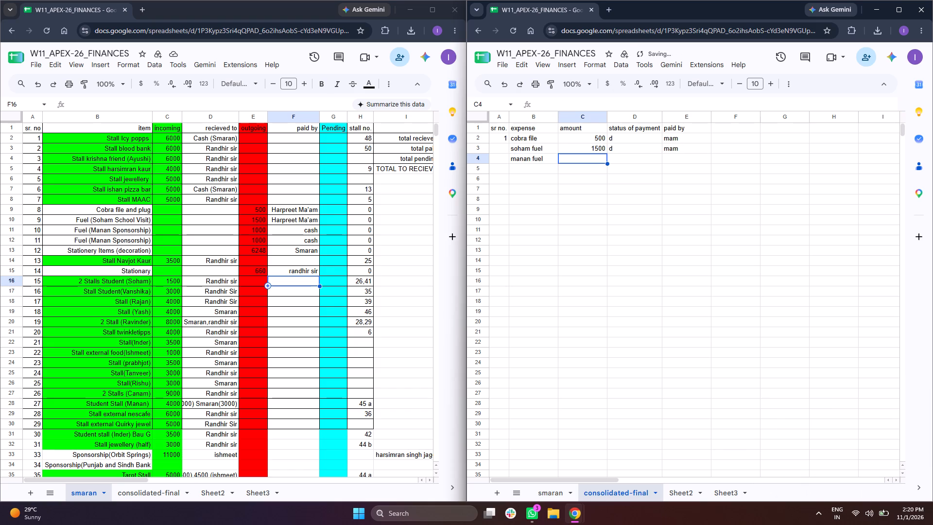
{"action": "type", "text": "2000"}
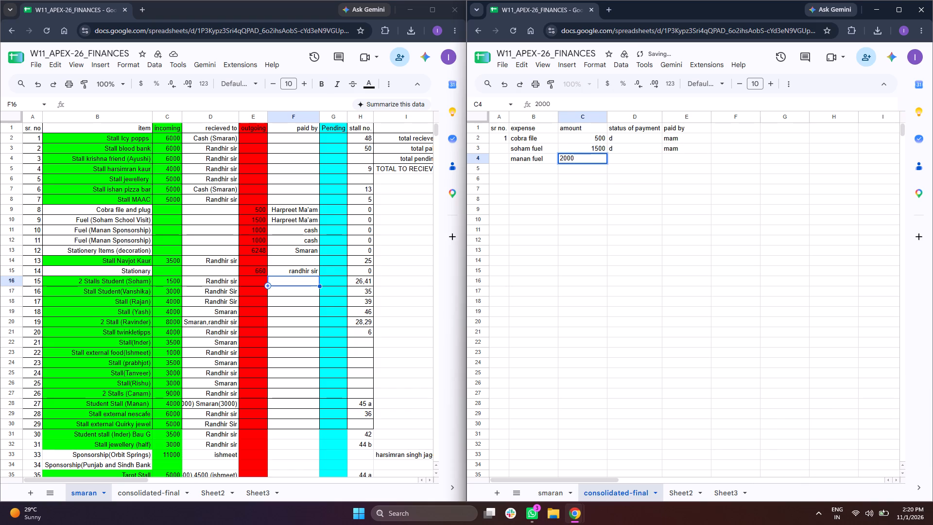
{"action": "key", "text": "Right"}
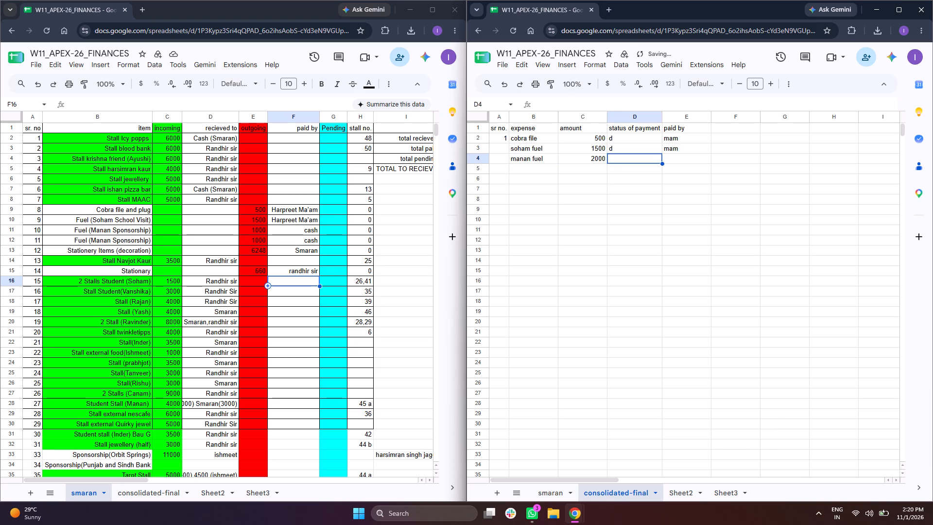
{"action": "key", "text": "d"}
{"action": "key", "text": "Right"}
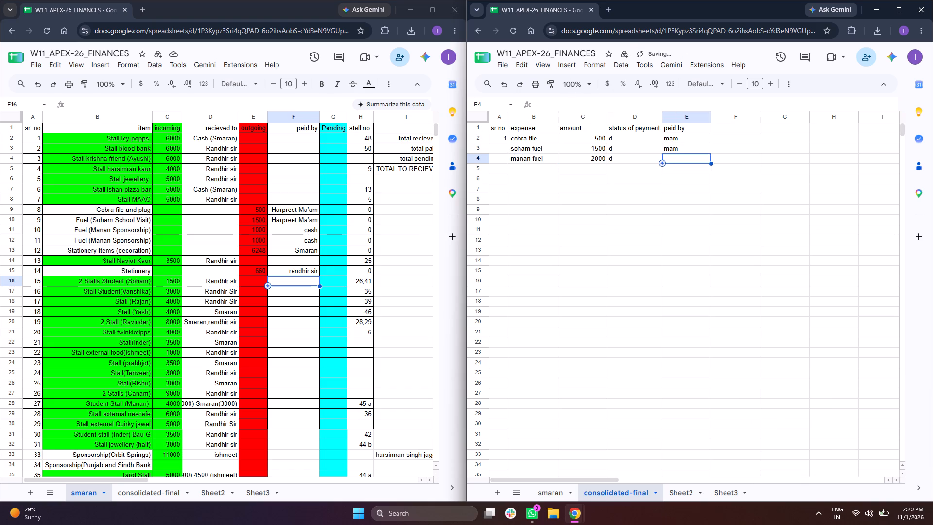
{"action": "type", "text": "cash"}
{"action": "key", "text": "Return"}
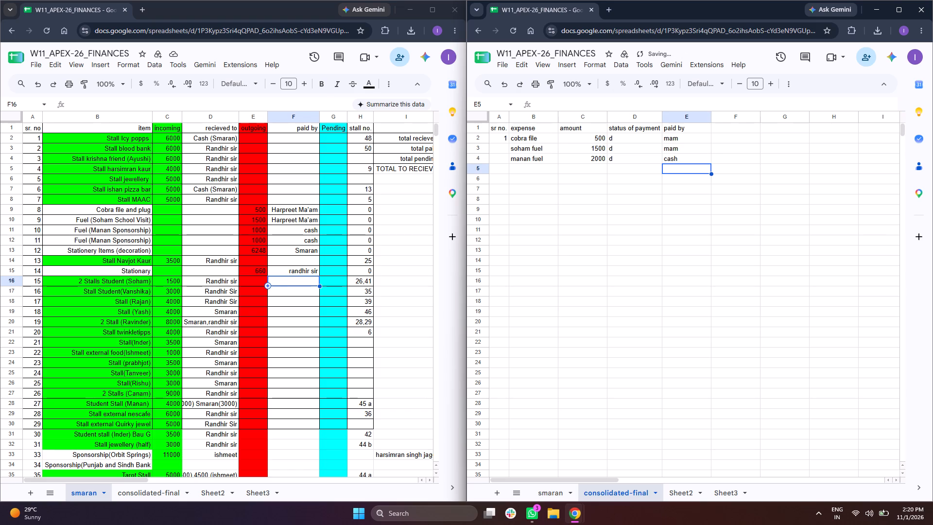
Fill row 5 of consolidated-final with expense "decoration", amount 6248, payment status "d" and paid by "cash".
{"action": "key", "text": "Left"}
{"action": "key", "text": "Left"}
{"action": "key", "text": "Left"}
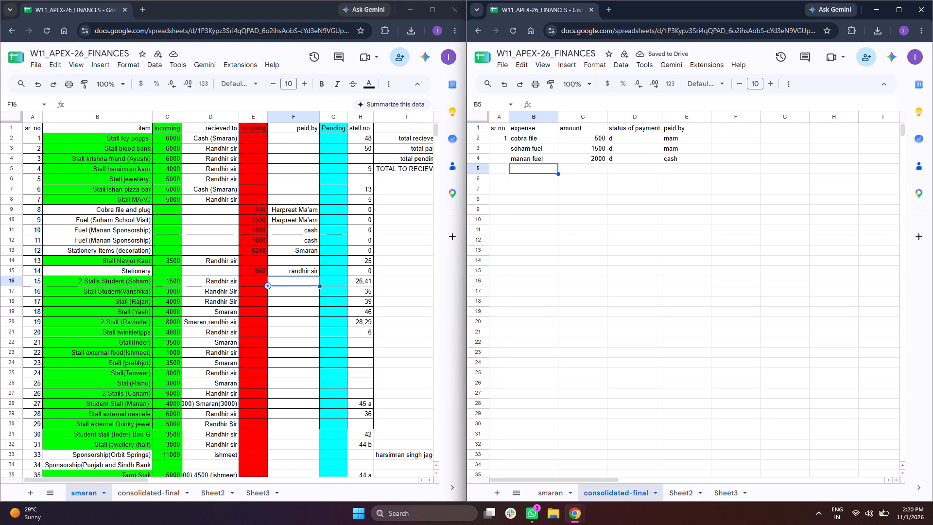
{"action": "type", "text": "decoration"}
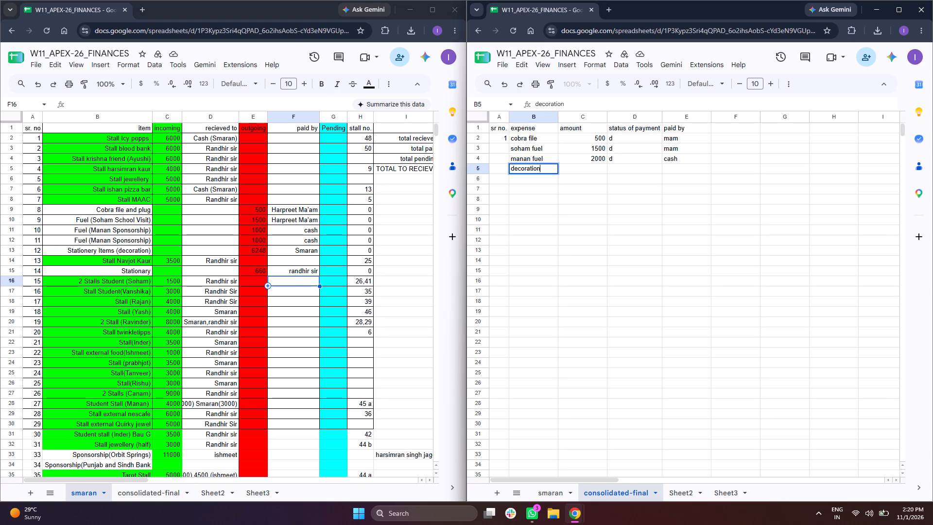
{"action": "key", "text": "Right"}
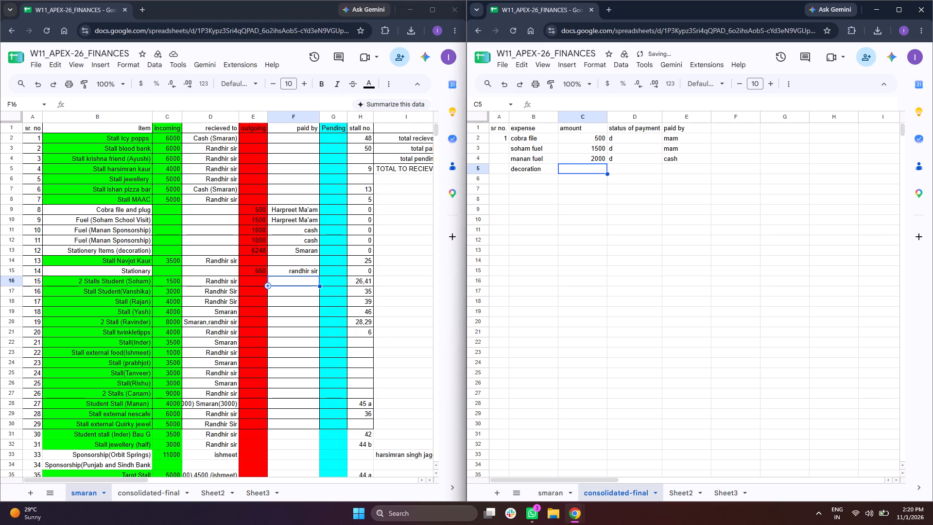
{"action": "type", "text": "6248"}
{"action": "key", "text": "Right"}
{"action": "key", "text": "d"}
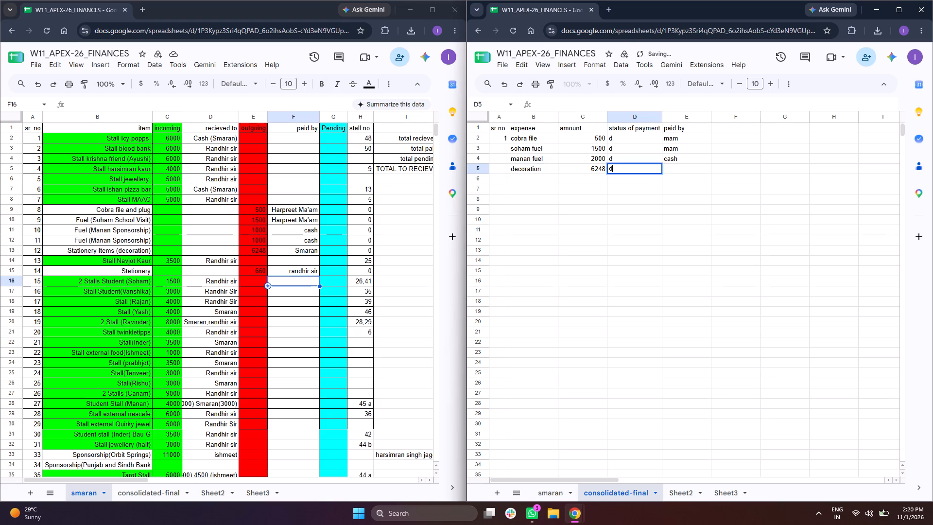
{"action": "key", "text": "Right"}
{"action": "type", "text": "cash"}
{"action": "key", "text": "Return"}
Fill row 6 of consolidated-final with expense "stationery", amount 660, payment status "d" and paid by "randhir sir".
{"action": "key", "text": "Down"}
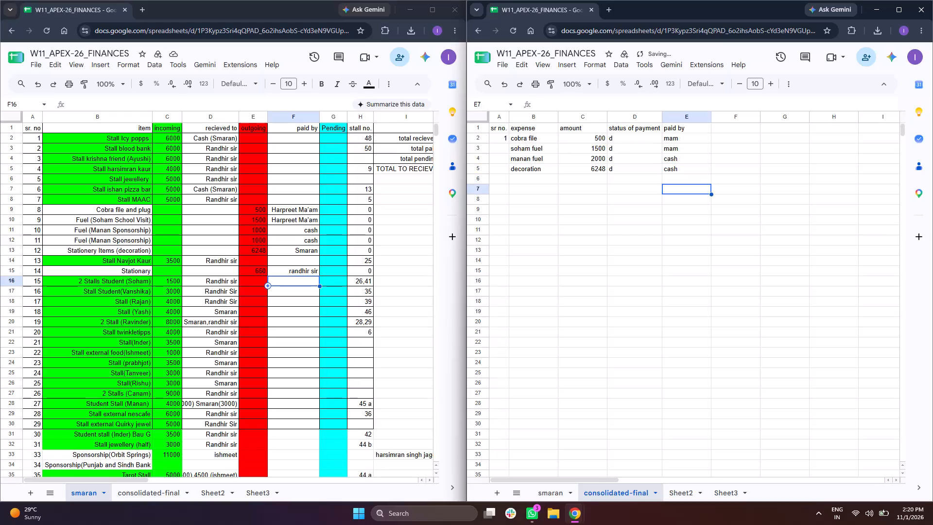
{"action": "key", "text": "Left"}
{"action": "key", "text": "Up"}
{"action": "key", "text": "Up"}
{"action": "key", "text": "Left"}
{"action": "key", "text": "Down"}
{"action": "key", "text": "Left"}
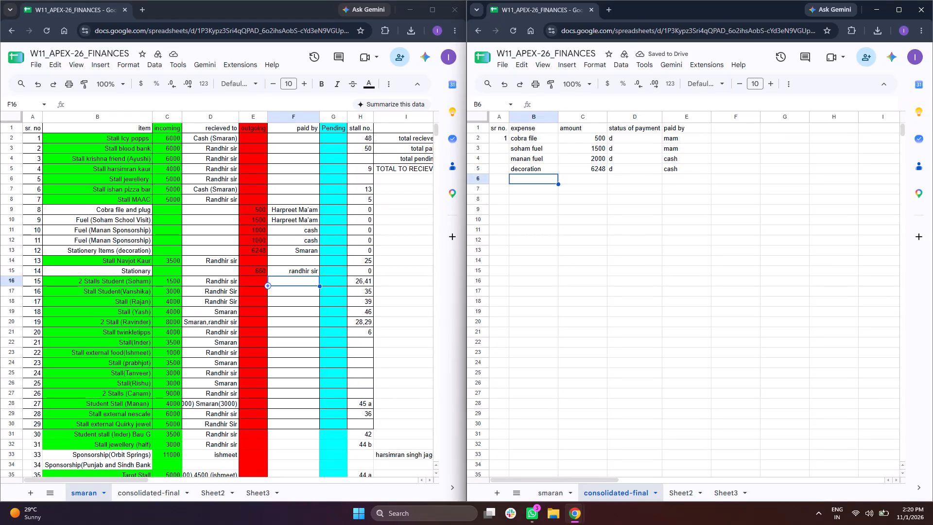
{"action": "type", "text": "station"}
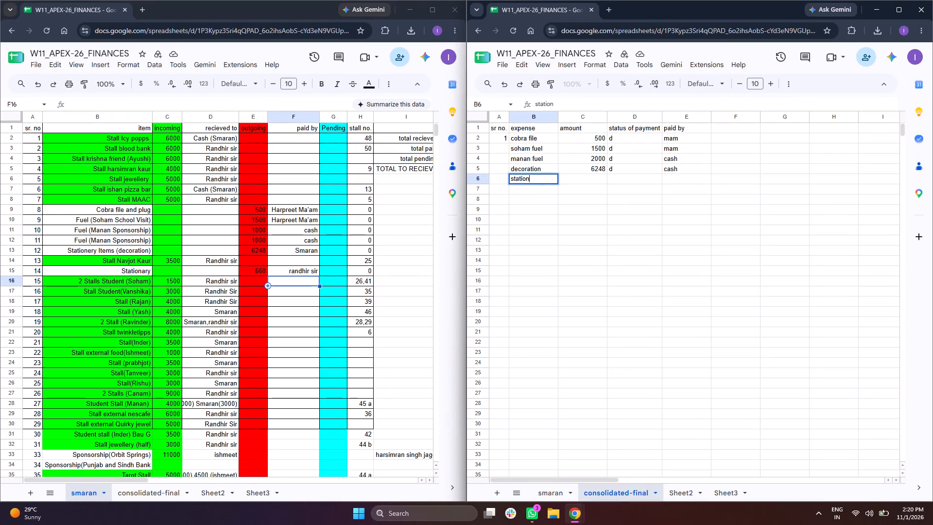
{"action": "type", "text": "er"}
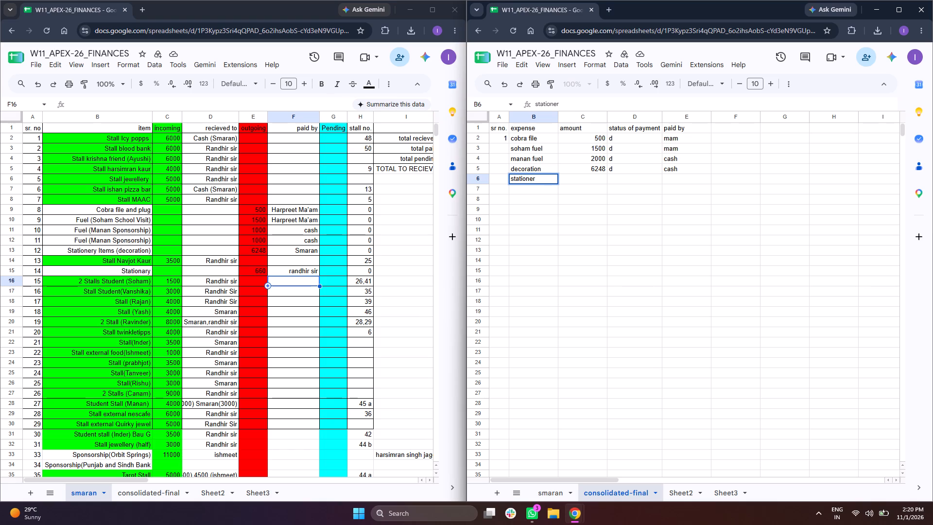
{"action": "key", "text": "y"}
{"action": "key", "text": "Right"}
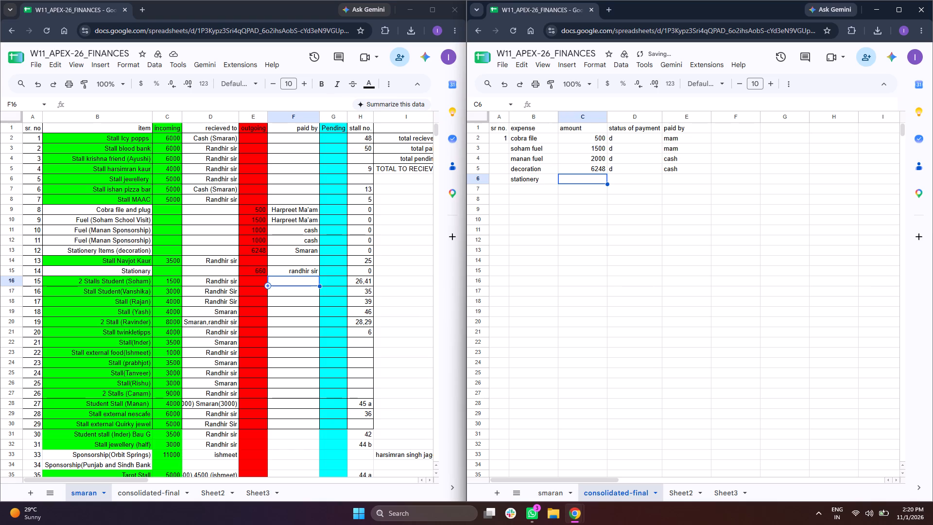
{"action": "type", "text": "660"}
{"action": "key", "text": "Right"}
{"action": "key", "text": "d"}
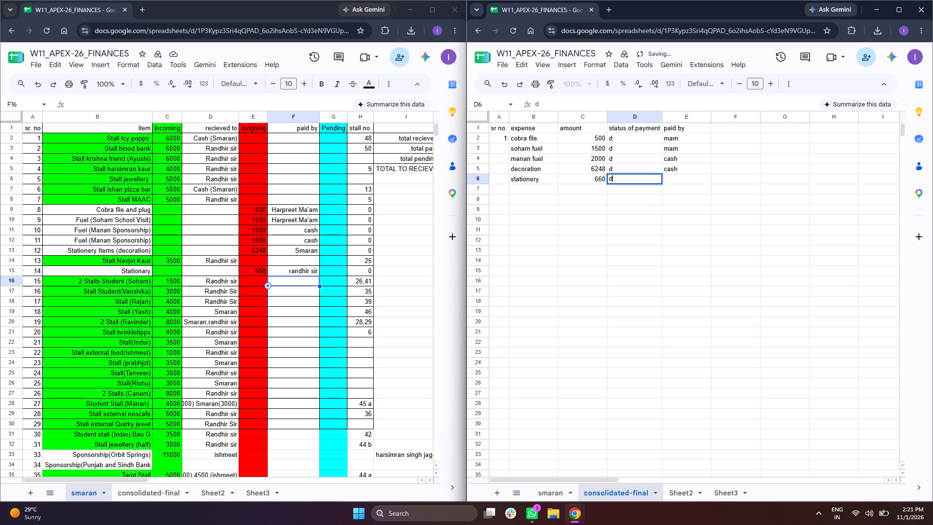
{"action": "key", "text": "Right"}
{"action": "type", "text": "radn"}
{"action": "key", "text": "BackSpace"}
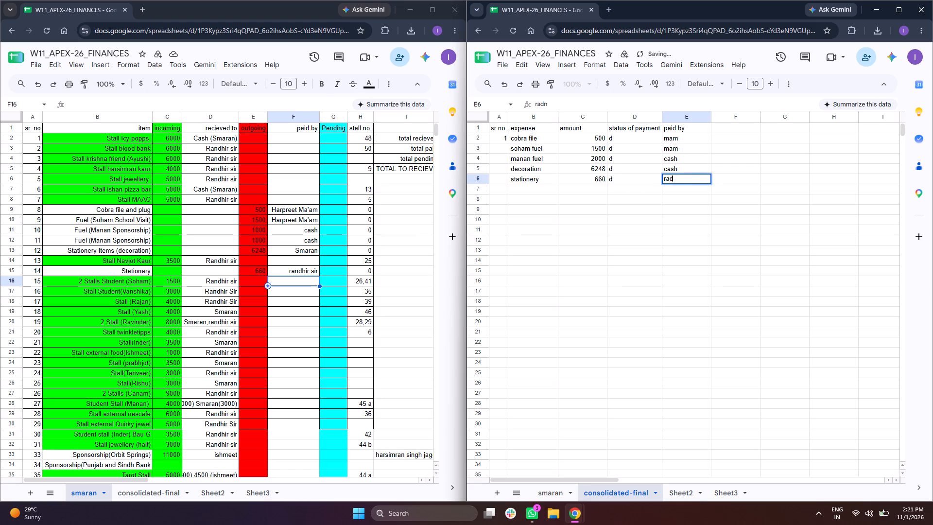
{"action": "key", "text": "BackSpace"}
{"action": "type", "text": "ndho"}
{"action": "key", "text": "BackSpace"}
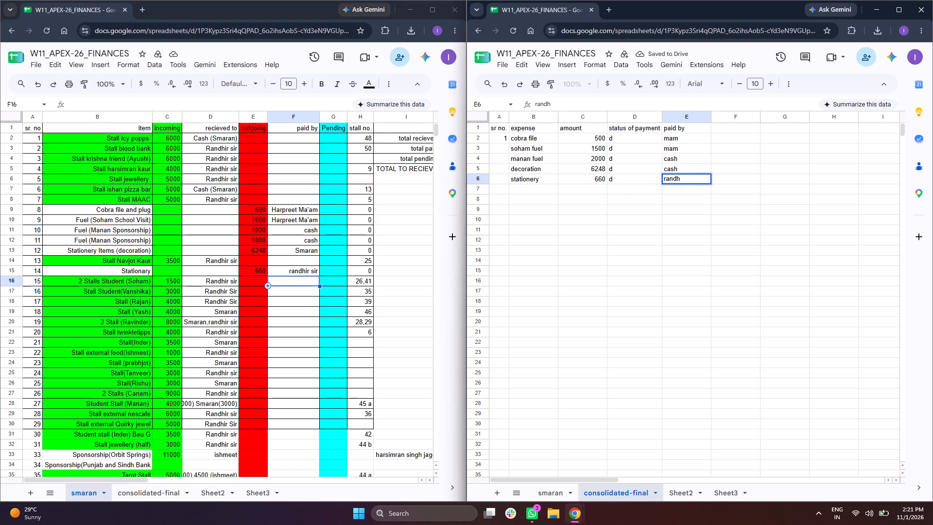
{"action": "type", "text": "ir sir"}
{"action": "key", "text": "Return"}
Change "paid by" for the stationery expense in E6 of consolidated-final to "sir".
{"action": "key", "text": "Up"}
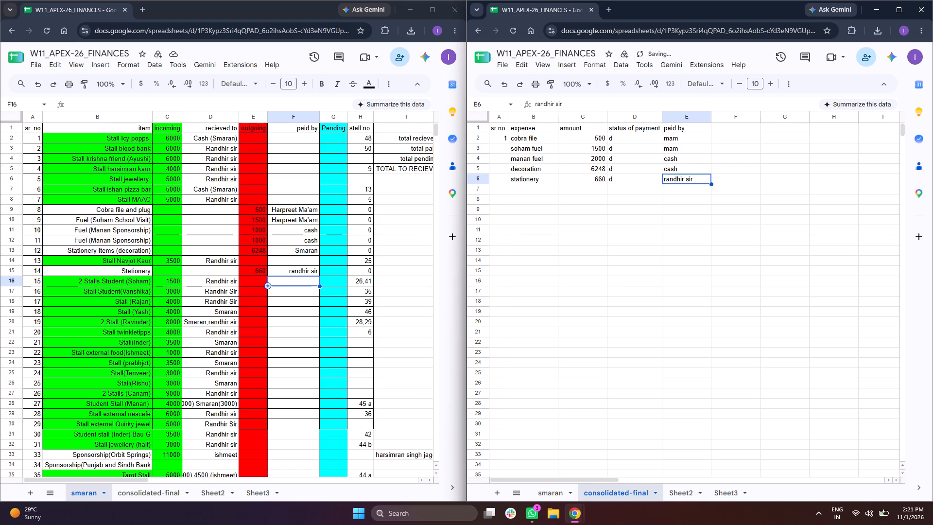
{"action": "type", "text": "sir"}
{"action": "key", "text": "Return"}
{"action": "key", "text": "Left"}
{"action": "key", "text": "Left"}
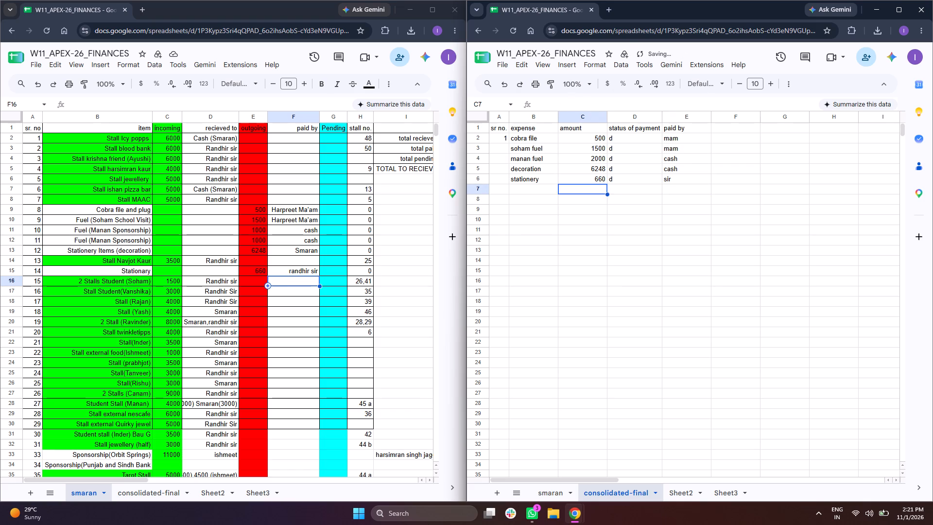
{"action": "key", "text": "Left"}
On the smaran sheet, move rows 9 to 13, from Cobra file and plug to Stationery Items (decoration), below the kettles row at the end.
{"action": "scroll", "coordinate": [243, 203], "scroll_direction": "right", "scroll_amount": 1}
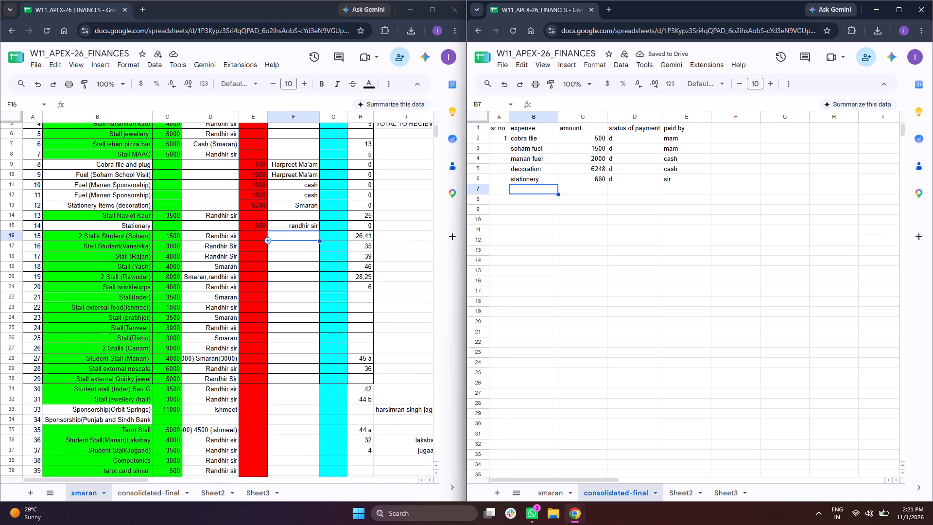
{"action": "scroll", "coordinate": [243, 203], "scroll_direction": "right", "scroll_amount": 1}
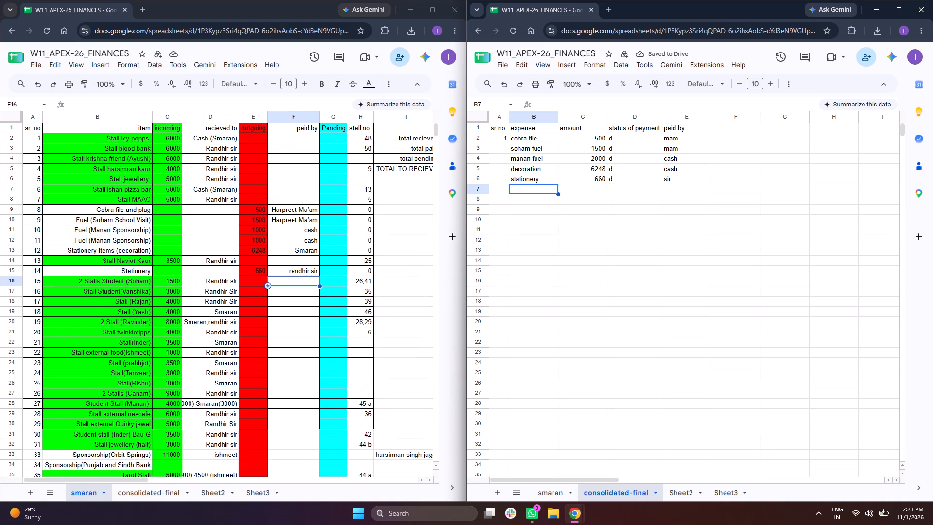
{"action": "left_click", "coordinate": [7, 210]}
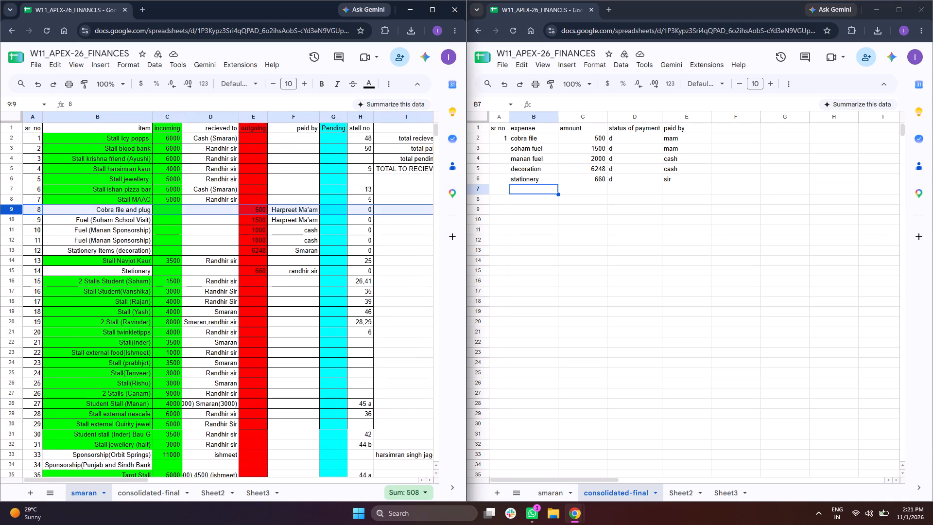
{"action": "left_click", "coordinate": [12, 248], "text": "shift"}
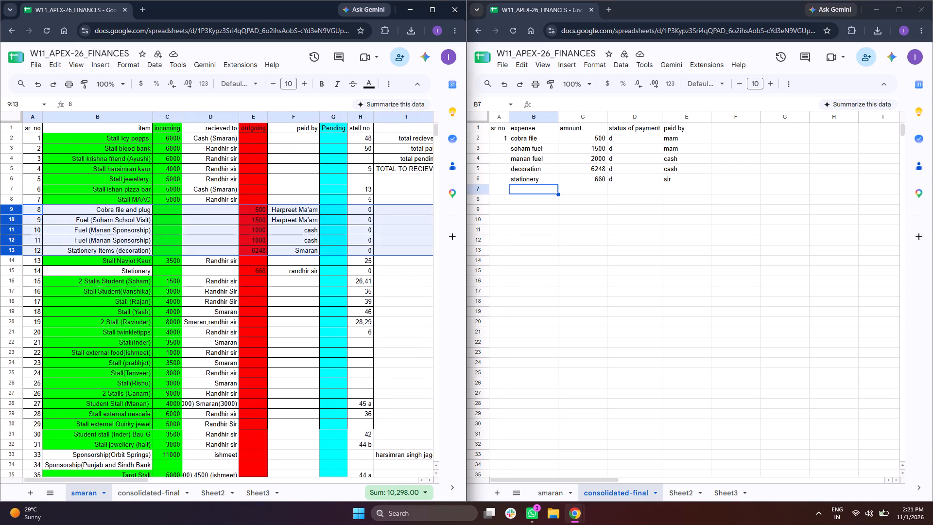
{"action": "left_click_drag", "start_coordinate": [15, 210], "coordinate": [15, 247]}
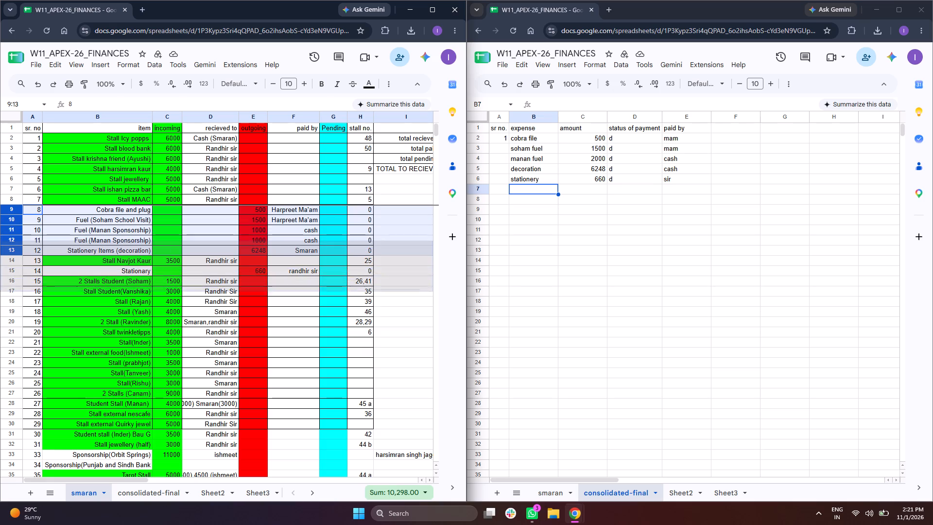
{"action": "left_click_drag", "start_coordinate": [15, 247], "coordinate": [30, 434]}
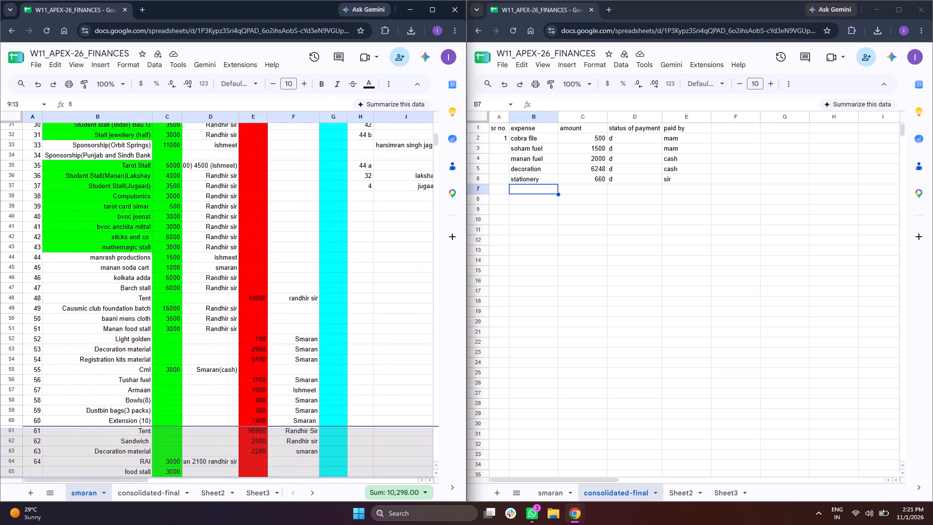
{"action": "left_click_drag", "start_coordinate": [30, 434], "coordinate": [35, 359]}
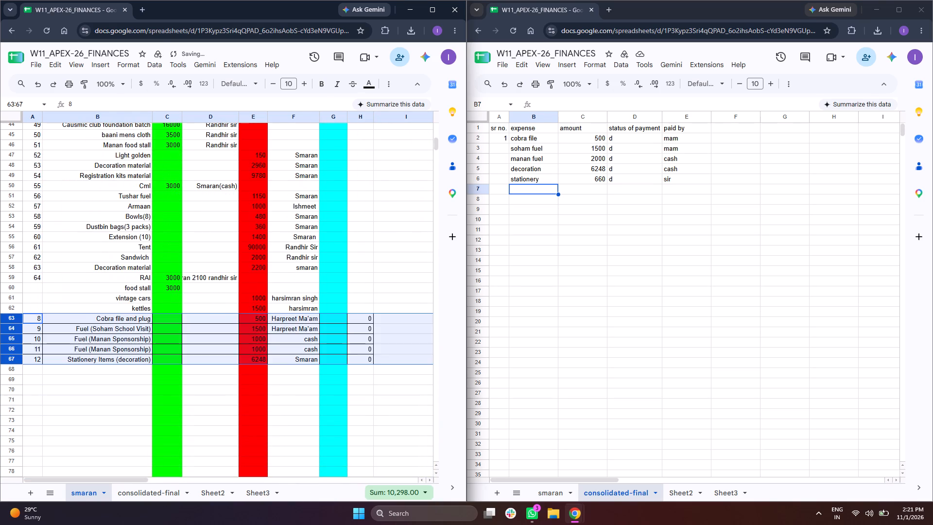
On the smaran sheet, move the Stationary row (row 10) below the Stationery Items (decoration) row at the end.
{"action": "scroll", "coordinate": [37, 356], "scroll_direction": "up", "scroll_amount": 11}
{"action": "scroll", "coordinate": [46, 252], "scroll_direction": "up", "scroll_amount": 3}
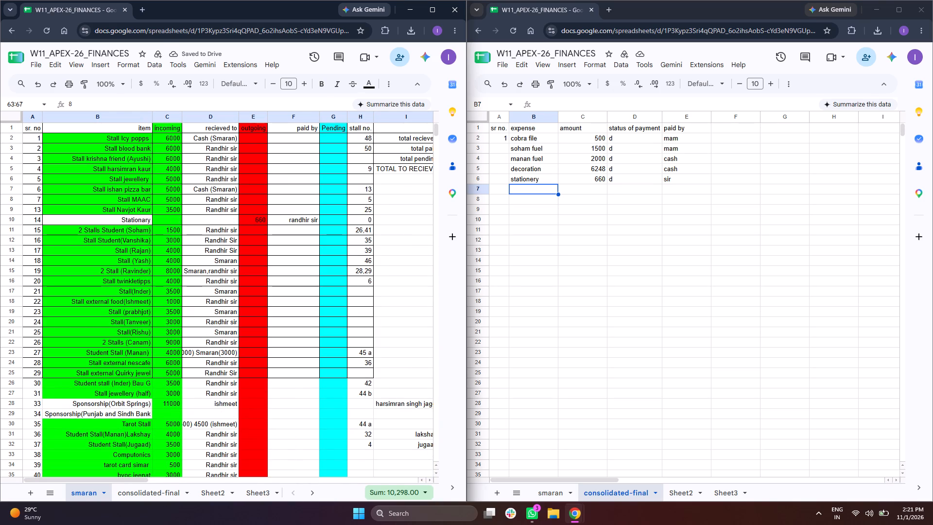
{"action": "scroll", "coordinate": [51, 195], "scroll_direction": "up", "scroll_amount": 3}
{"action": "left_click", "coordinate": [4, 217]}
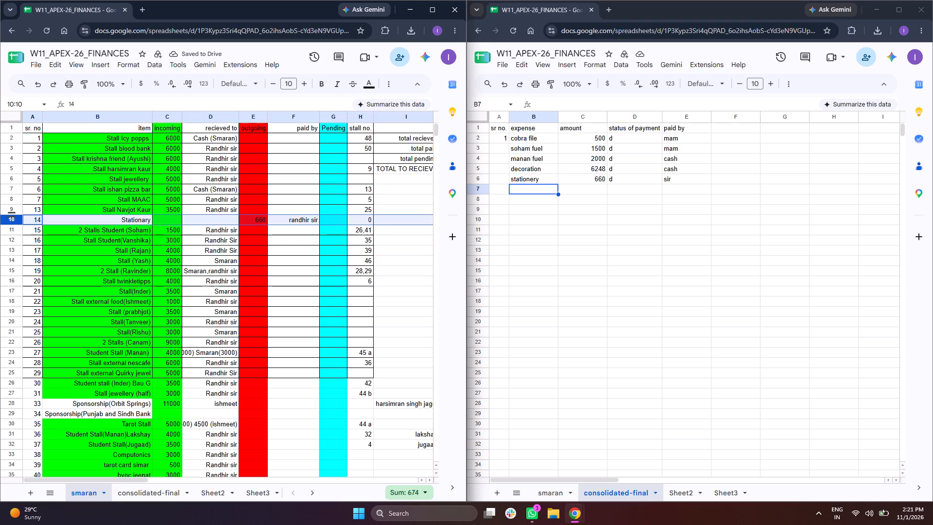
{"action": "left_click_drag", "start_coordinate": [9, 221], "coordinate": [17, 490]}
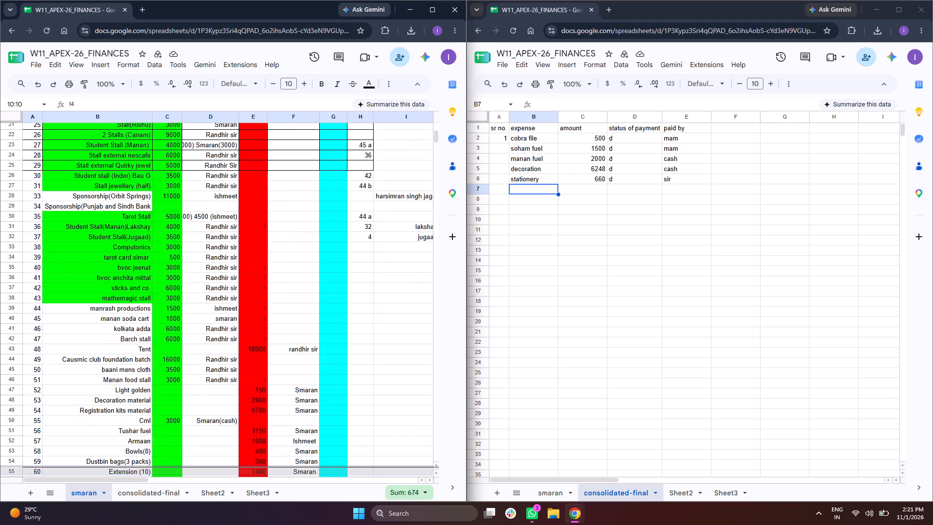
{"action": "left_click_drag", "start_coordinate": [17, 490], "coordinate": [46, 187]}
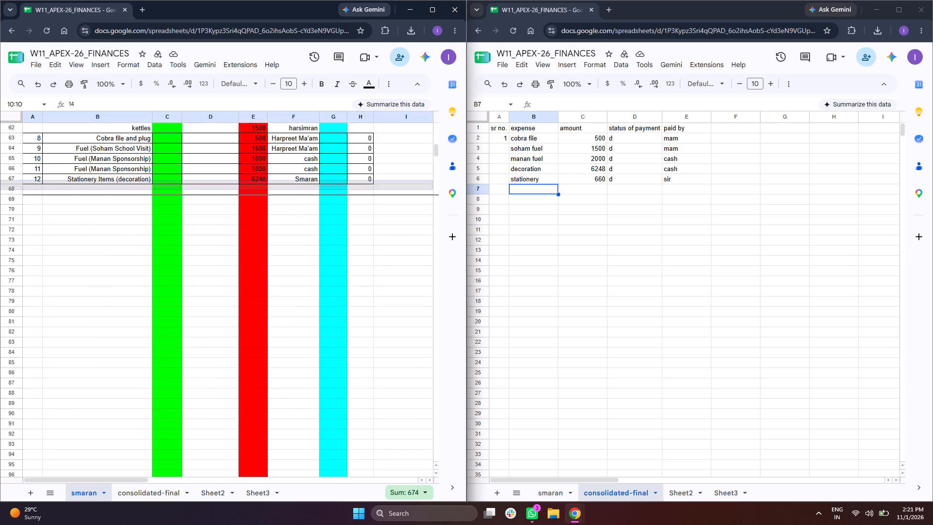
{"action": "left_click_drag", "start_coordinate": [46, 187], "coordinate": [39, 182]}
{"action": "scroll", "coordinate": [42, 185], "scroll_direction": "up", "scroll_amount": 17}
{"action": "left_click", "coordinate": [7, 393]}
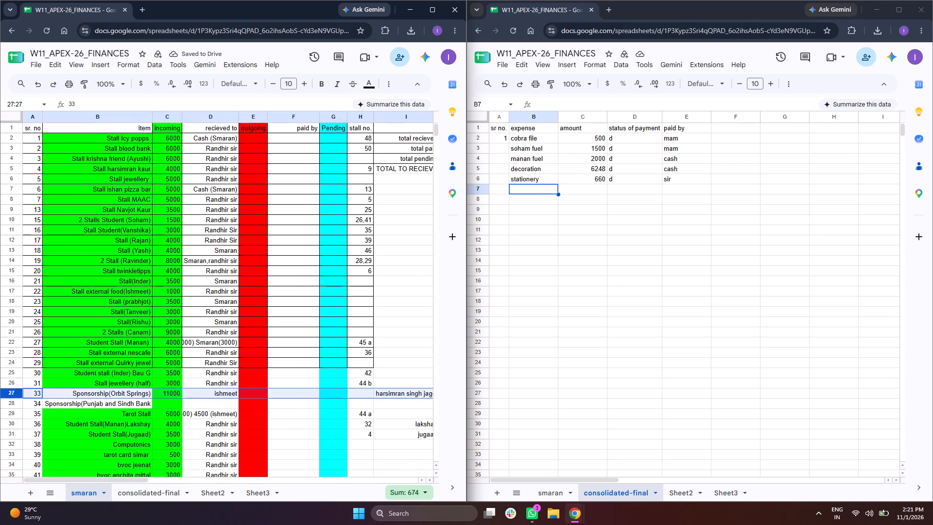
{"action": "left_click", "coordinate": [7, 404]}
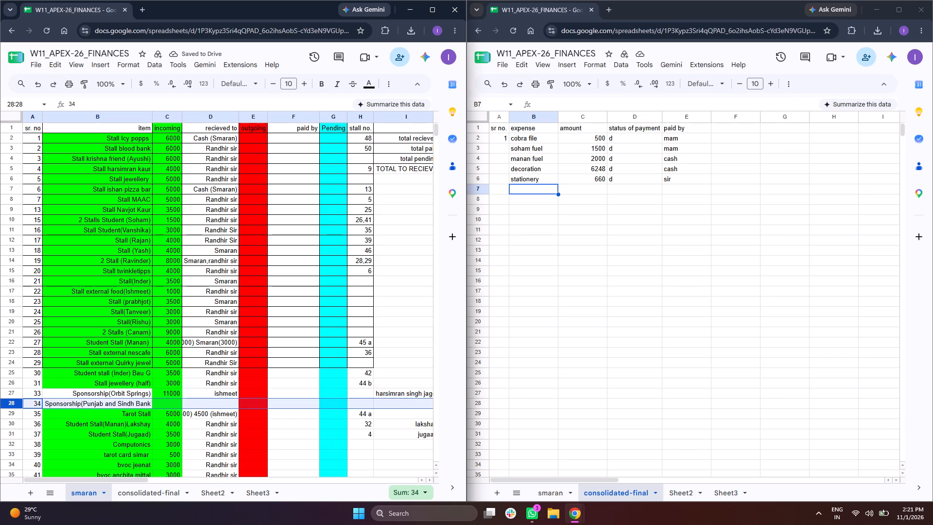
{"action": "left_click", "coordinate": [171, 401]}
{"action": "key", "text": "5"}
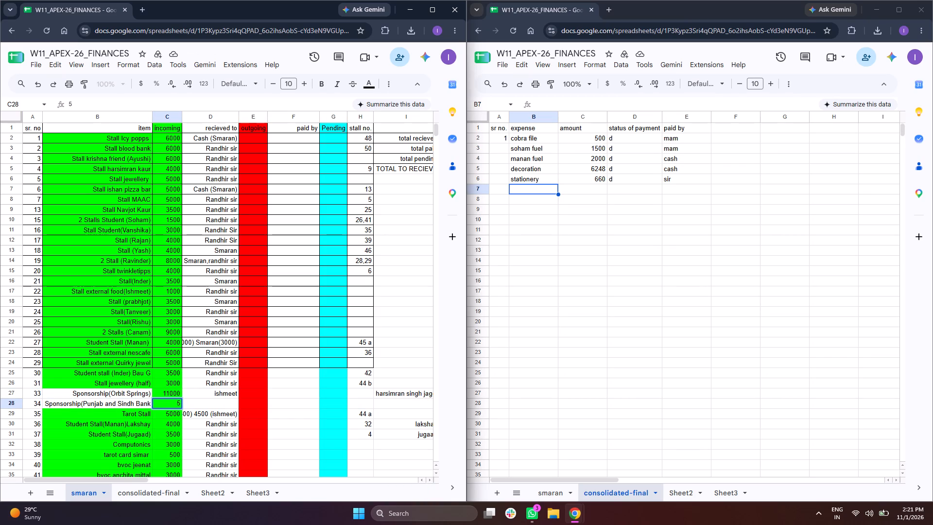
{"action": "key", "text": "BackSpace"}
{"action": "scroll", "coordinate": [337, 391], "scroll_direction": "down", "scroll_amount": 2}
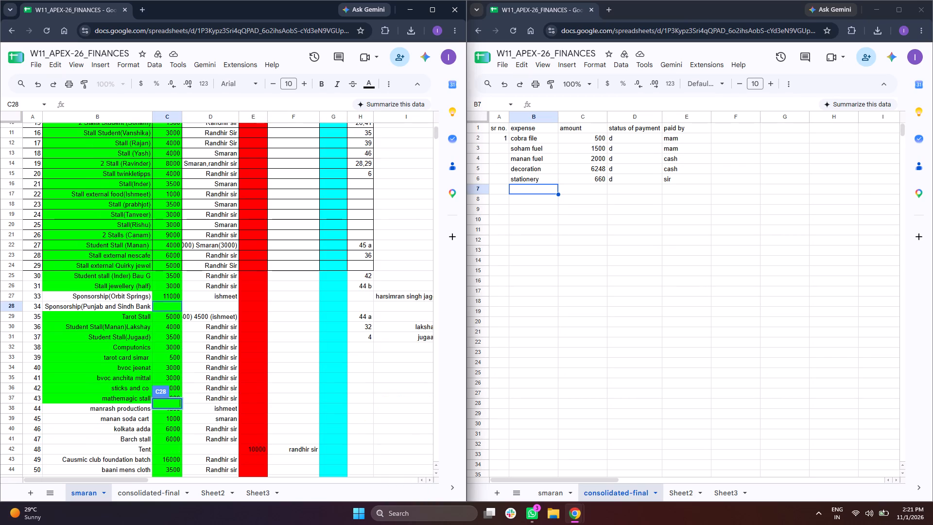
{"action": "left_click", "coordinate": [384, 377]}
Fill the two sponsorship item cells B27:B28, Orbit Springs and Punjab and Sindh Bank, with bright green.
{"action": "scroll", "coordinate": [384, 377], "scroll_direction": "down", "scroll_amount": 1}
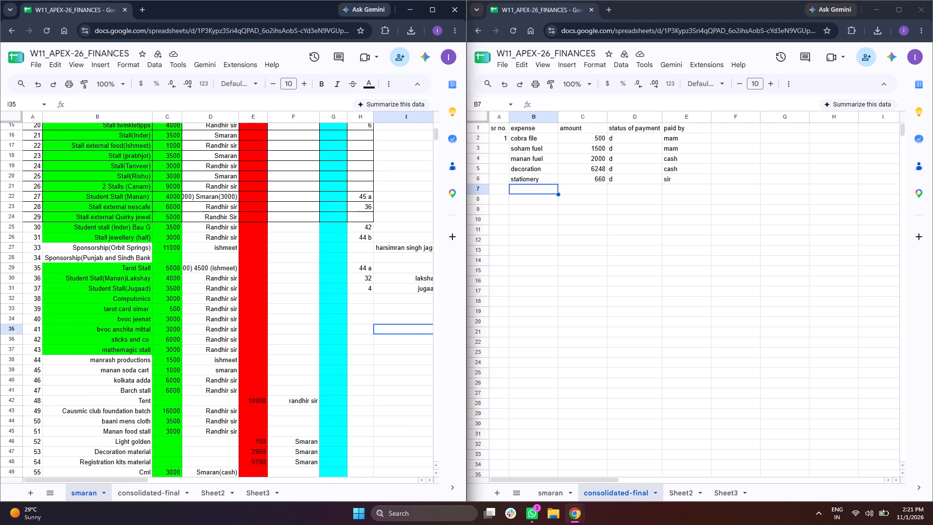
{"action": "scroll", "coordinate": [384, 377], "scroll_direction": "down", "scroll_amount": 3}
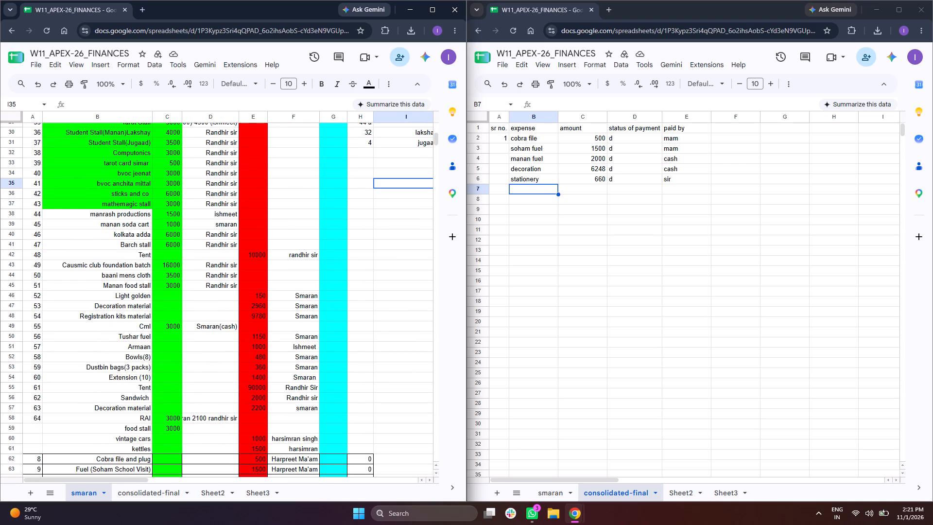
{"action": "scroll", "coordinate": [117, 217], "scroll_direction": "up", "scroll_amount": 8}
{"action": "scroll", "coordinate": [105, 262], "scroll_direction": "down", "scroll_amount": 2}
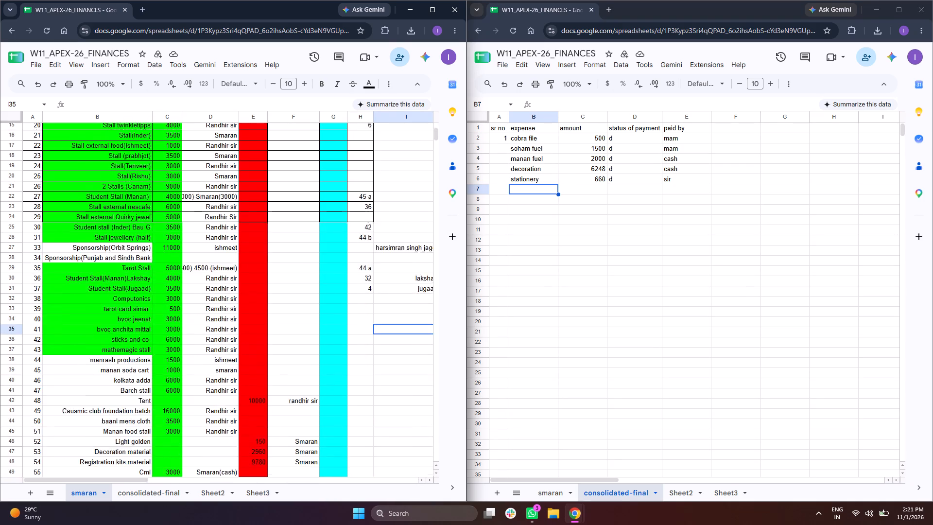
{"action": "scroll", "coordinate": [105, 262], "scroll_direction": "down", "scroll_amount": 3}
{"action": "left_click_drag", "start_coordinate": [53, 148], "coordinate": [124, 161]}
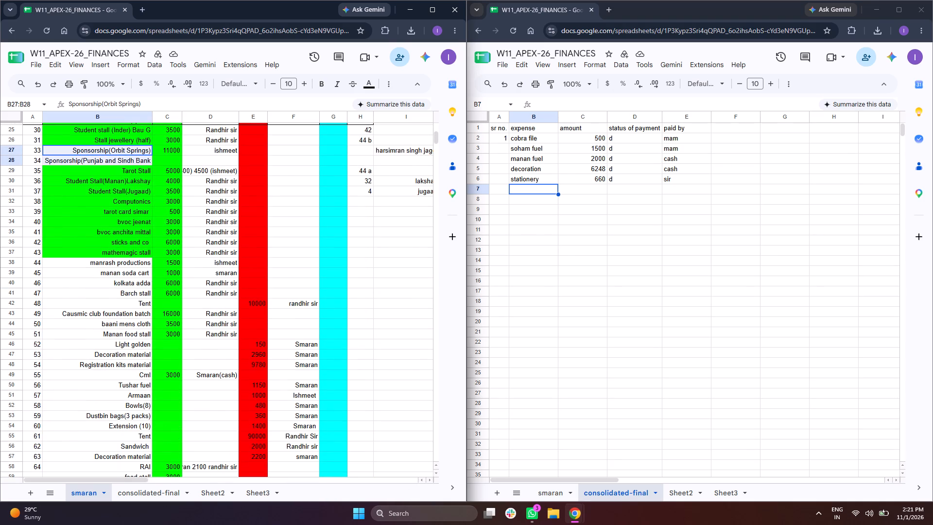
{"action": "left_click_drag", "start_coordinate": [124, 161], "coordinate": [134, 161]}
{"action": "left_click", "coordinate": [395, 80]}
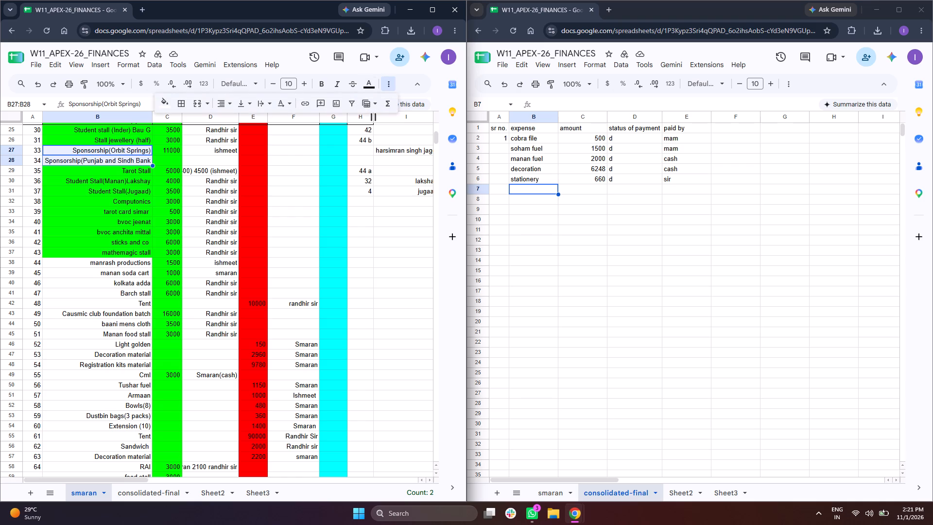
{"action": "left_click", "coordinate": [164, 102]}
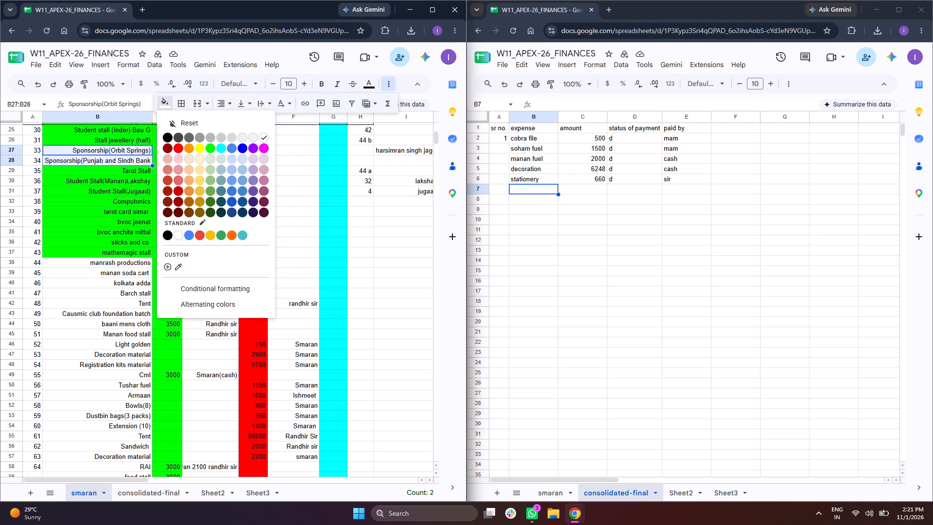
{"action": "left_click", "coordinate": [212, 147]}
{"action": "left_click", "coordinate": [282, 234]}
Below the "randhir sir" amount, add the label "we have" in O6 and the sum formula =P4+P5 in P6.
{"action": "scroll", "coordinate": [123, 291], "scroll_direction": "down", "scroll_amount": 2}
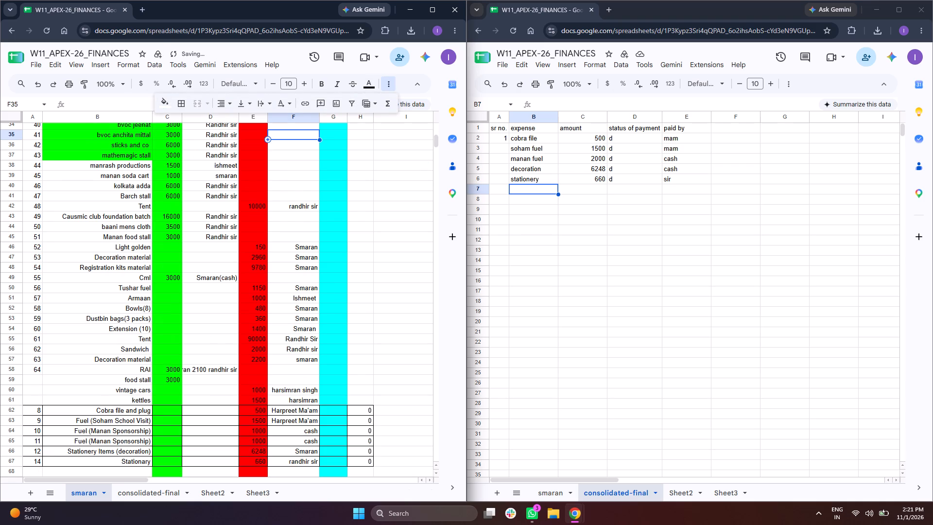
{"action": "scroll", "coordinate": [173, 218], "scroll_direction": "up", "scroll_amount": 8}
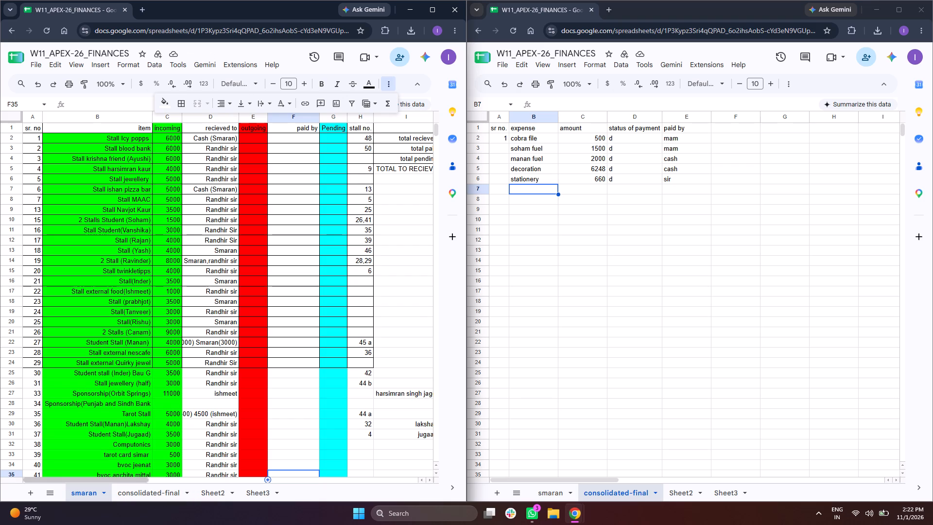
{"action": "left_click_drag", "start_coordinate": [132, 482], "coordinate": [87, 479]}
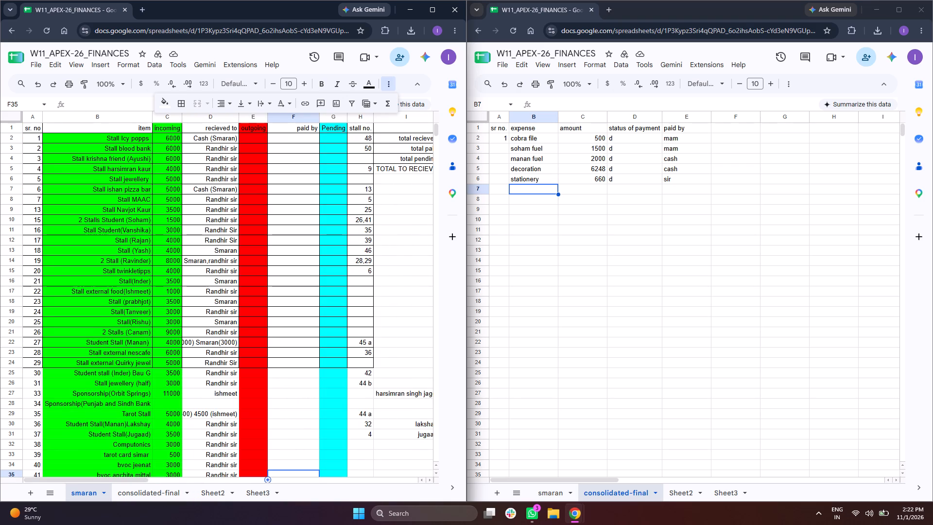
{"action": "left_click", "coordinate": [403, 319]}
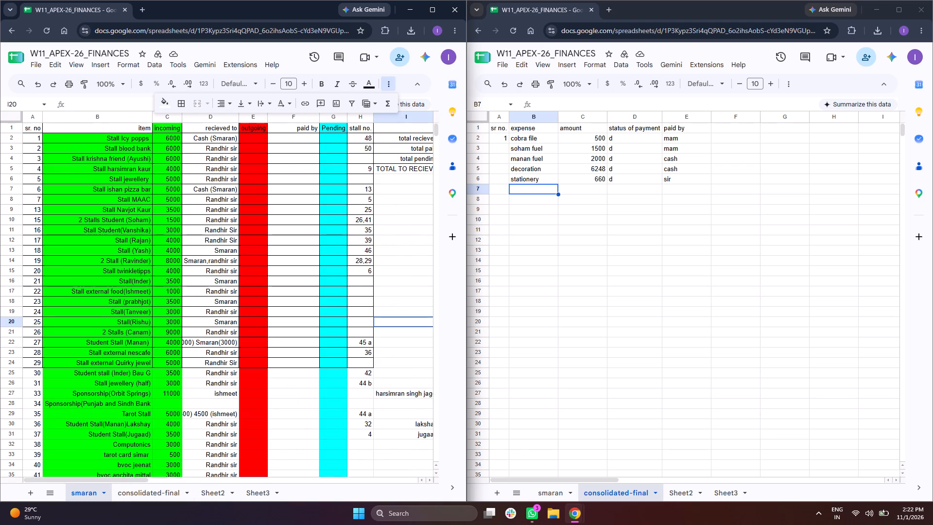
{"action": "left_click_drag", "start_coordinate": [122, 480], "coordinate": [275, 457]}
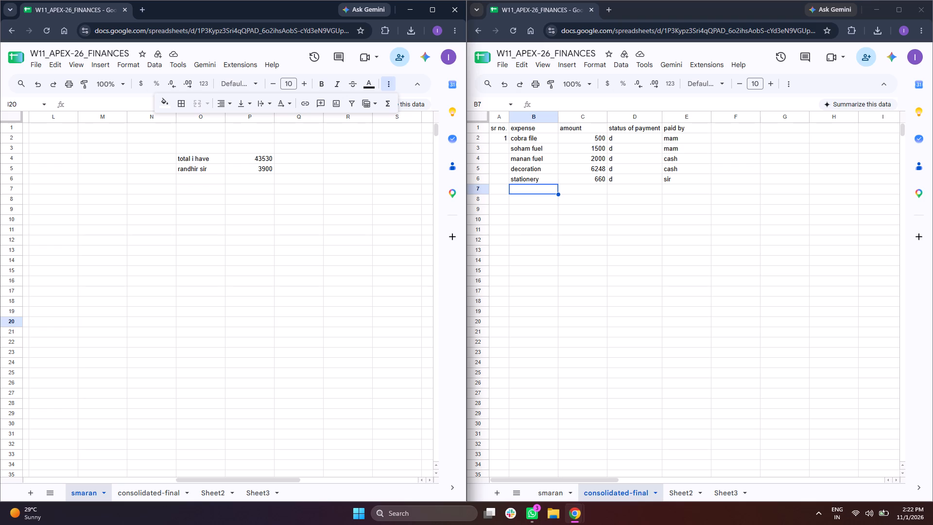
{"action": "left_click", "coordinate": [207, 180]}
{"action": "type", "text": "we have"}
{"action": "key", "text": "Right"}
{"action": "key", "text": "equal"}
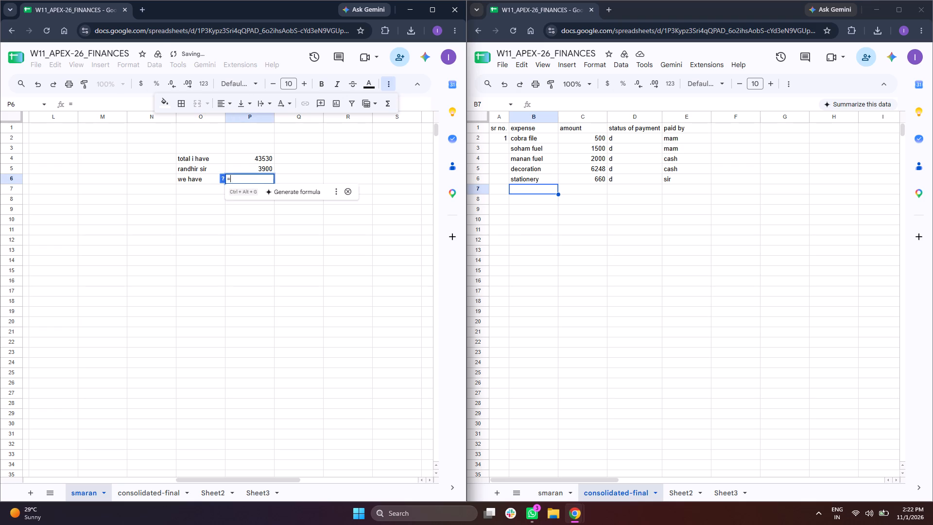
{"action": "left_click", "coordinate": [250, 157]}
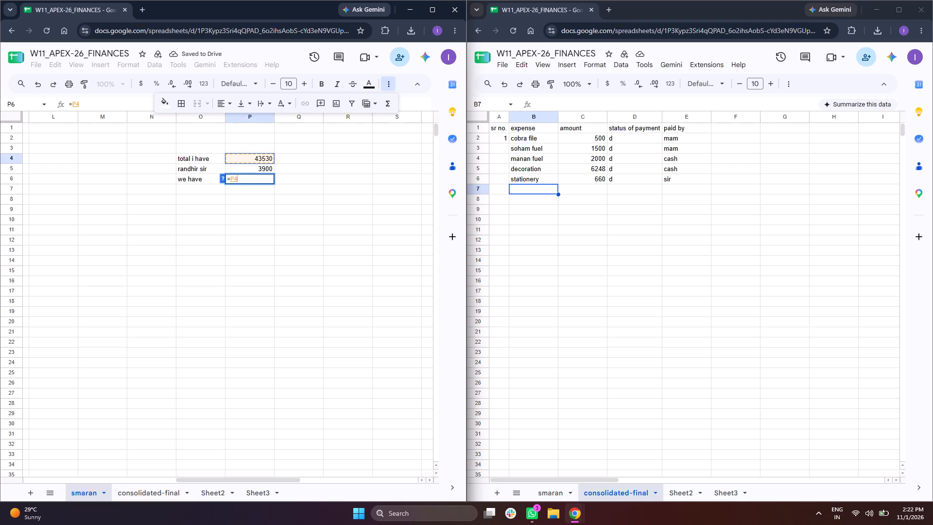
{"action": "key", "text": "shift+plus"}
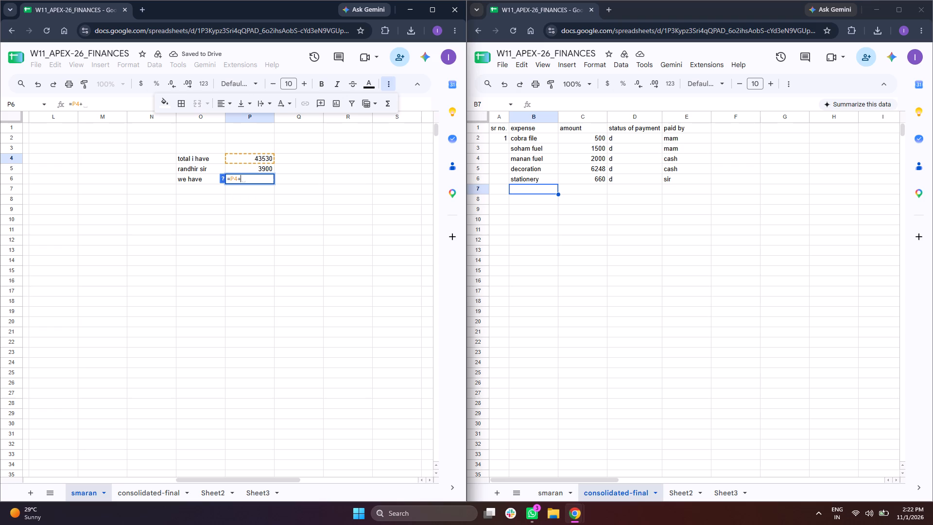
{"action": "left_click", "coordinate": [263, 165]}
{"action": "key", "text": "Return"}
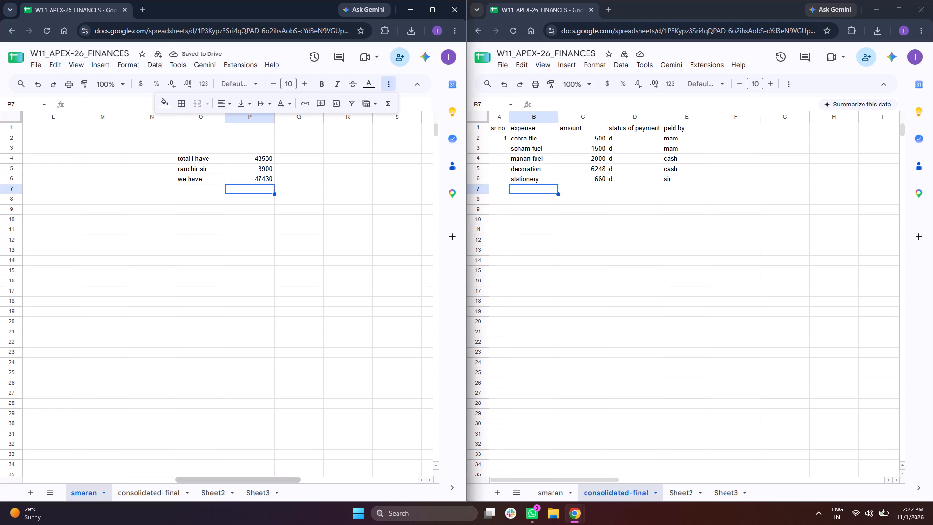
Auto-fit the width of column D, "recieved to", on the smaran sheet to its contents.
{"action": "left_click_drag", "start_coordinate": [222, 482], "coordinate": [0, 506]}
{"action": "scroll", "coordinate": [166, 163], "scroll_direction": "up", "scroll_amount": 5}
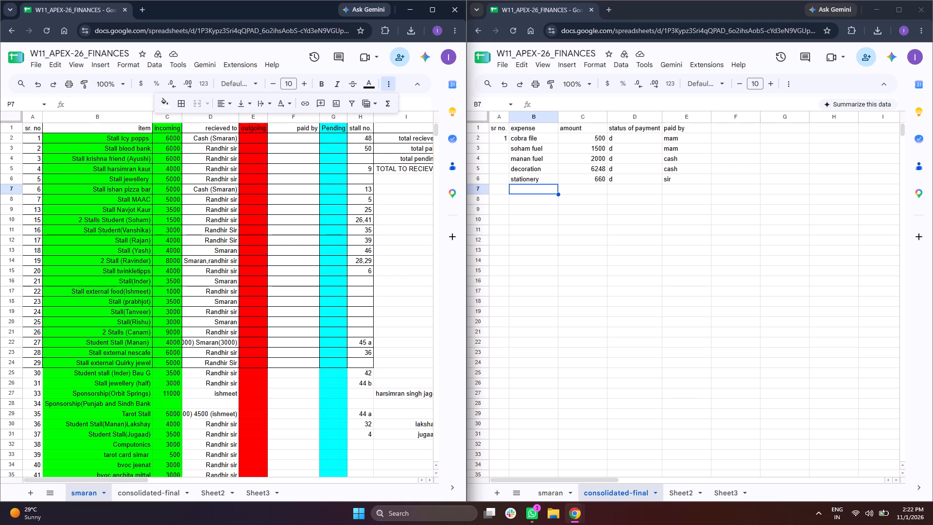
{"action": "left_click", "coordinate": [238, 112]}
{"action": "double_click", "coordinate": [239, 117]}
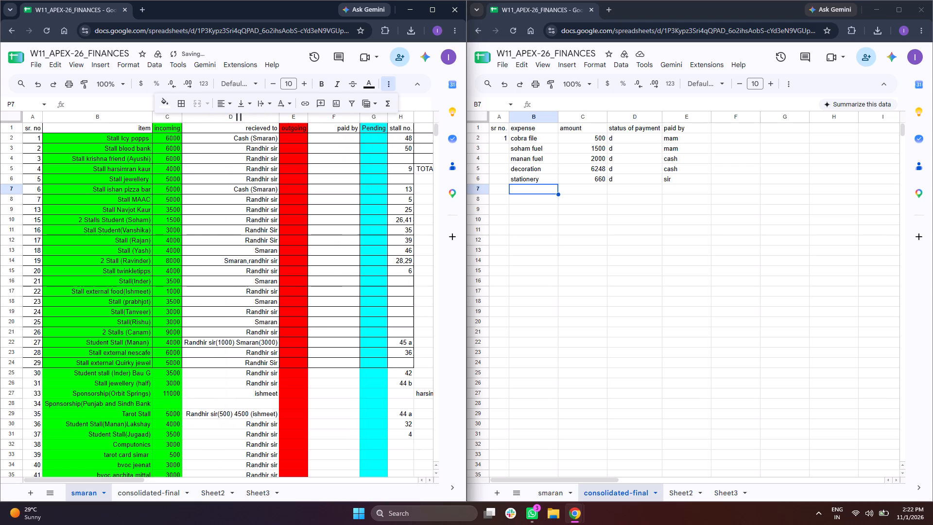
Move rows 58 and 59, RAI and food stall, to directly above the Causmic club foundation batch row 43.
{"action": "left_click", "coordinate": [343, 345]}
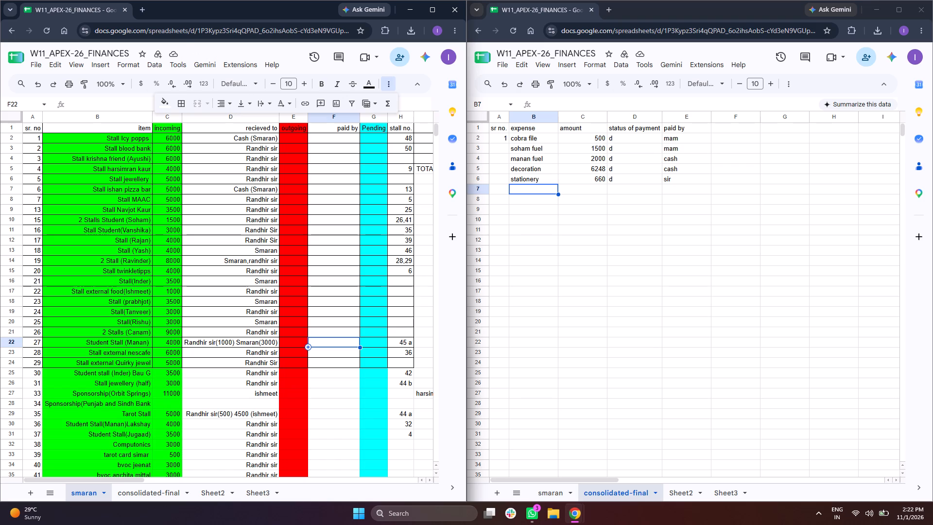
{"action": "scroll", "coordinate": [343, 345], "scroll_direction": "down", "scroll_amount": 1, "text": "alt"}
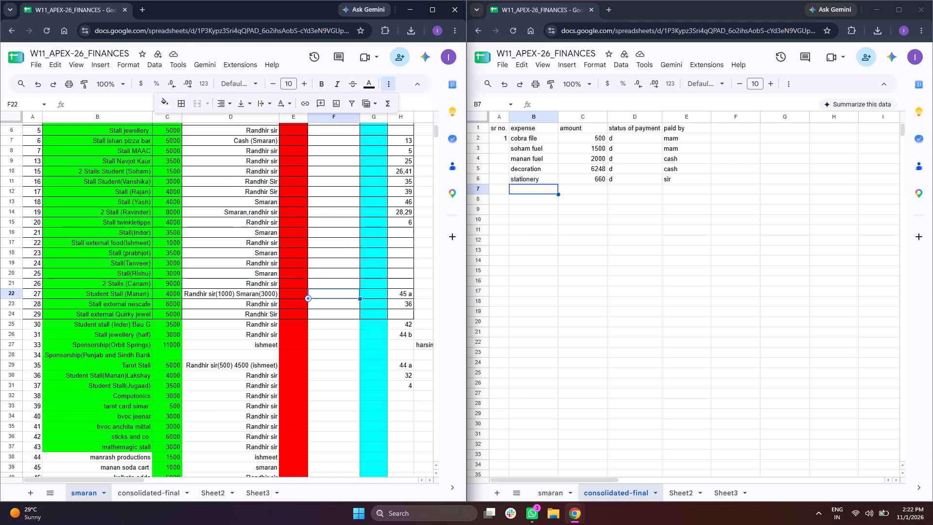
{"action": "left_click", "coordinate": [359, 407]}
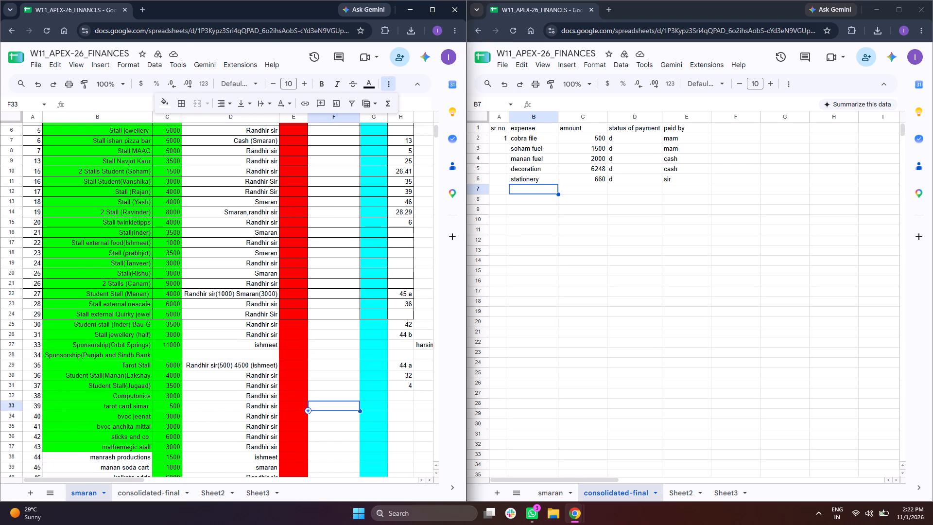
{"action": "scroll", "coordinate": [350, 381], "scroll_direction": "down", "scroll_amount": 1}
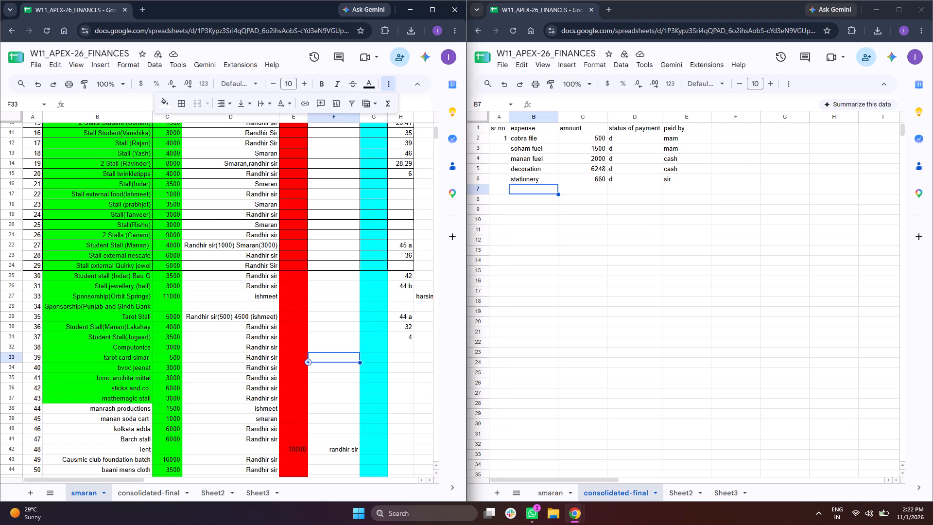
{"action": "scroll", "coordinate": [350, 378], "scroll_direction": "down", "scroll_amount": 2}
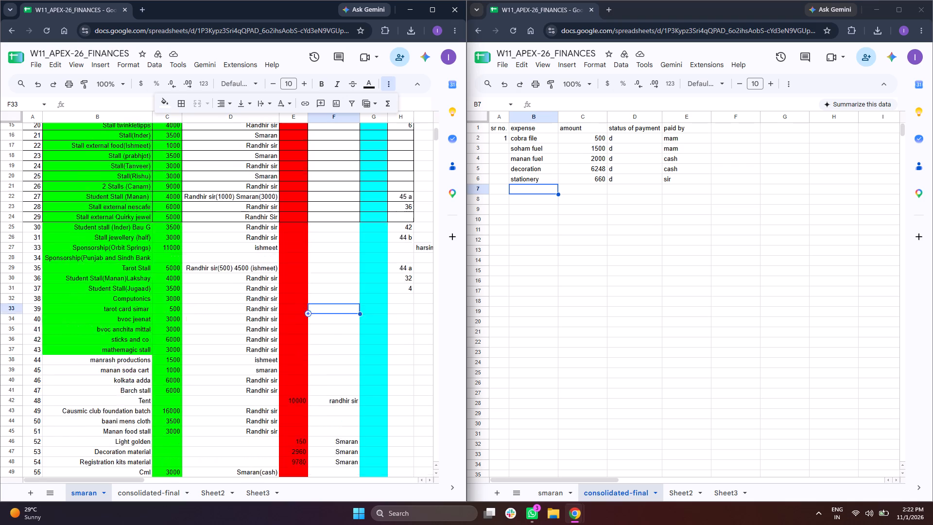
{"action": "scroll", "coordinate": [350, 378], "scroll_direction": "down", "scroll_amount": 4}
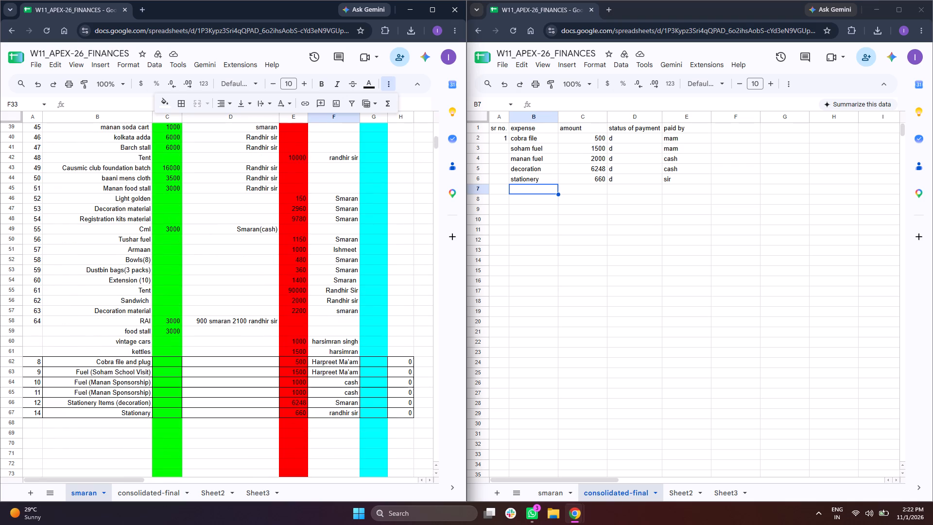
{"action": "left_click", "coordinate": [7, 318]}
{"action": "left_click", "coordinate": [9, 332], "text": "shift"}
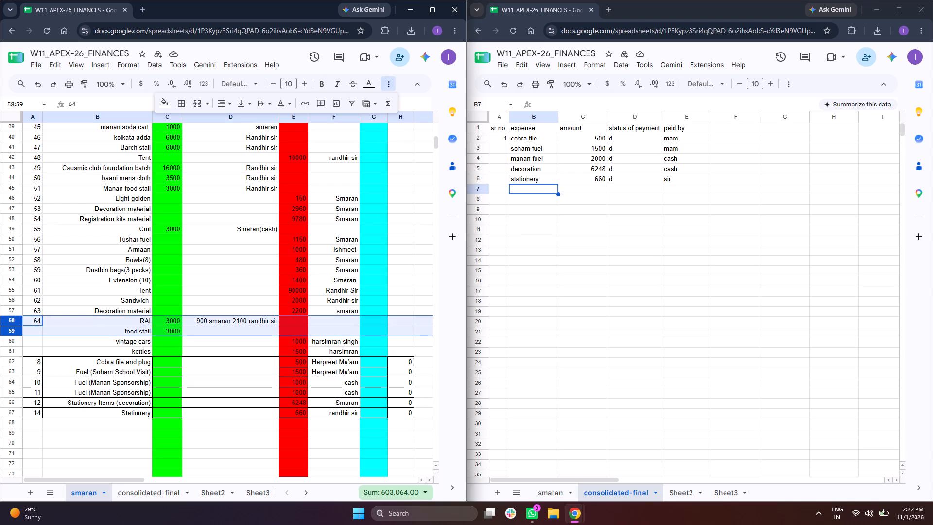
{"action": "left_click_drag", "start_coordinate": [9, 332], "coordinate": [17, 169]}
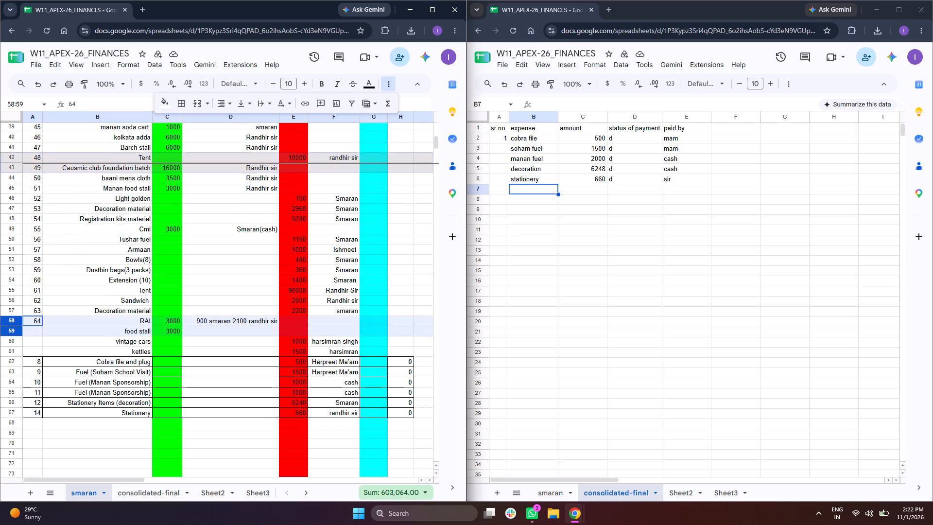
{"action": "left_click_drag", "start_coordinate": [17, 169], "coordinate": [18, 168]}
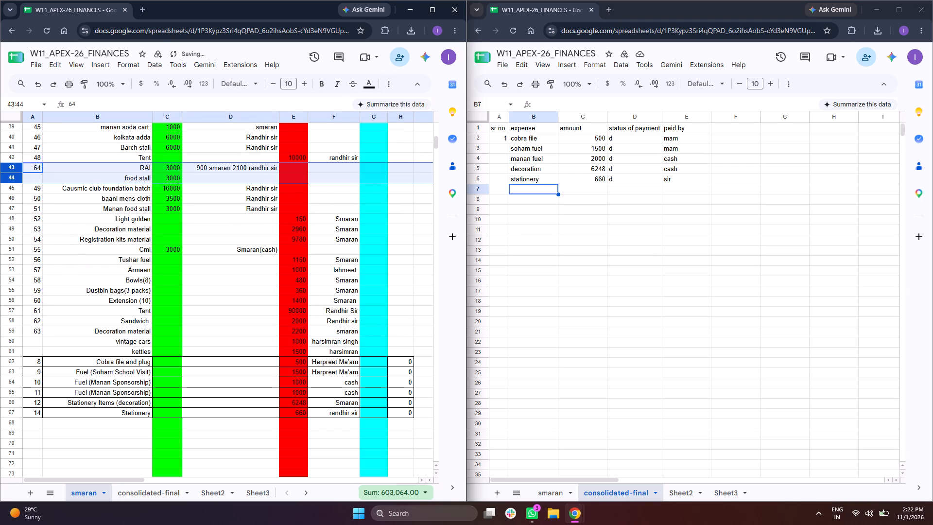
Move the Tent row 42 (sr. no. 48) down to directly below the Cml row.
{"action": "left_click", "coordinate": [13, 155]}
{"action": "left_click_drag", "start_coordinate": [11, 158], "coordinate": [38, 252]}
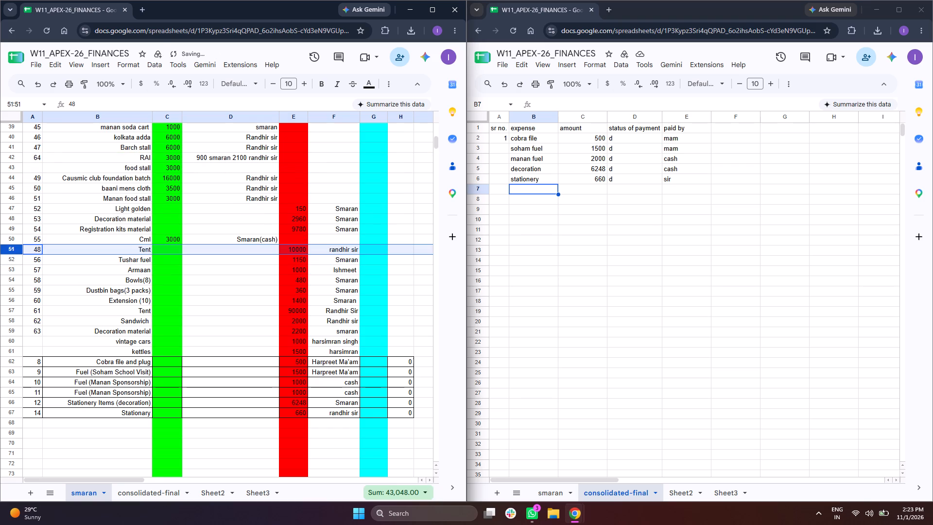
Move the Cml row 50 up to directly below the Manan food stall row, above Light golden.
{"action": "scroll", "coordinate": [66, 256], "scroll_direction": "up", "scroll_amount": 2}
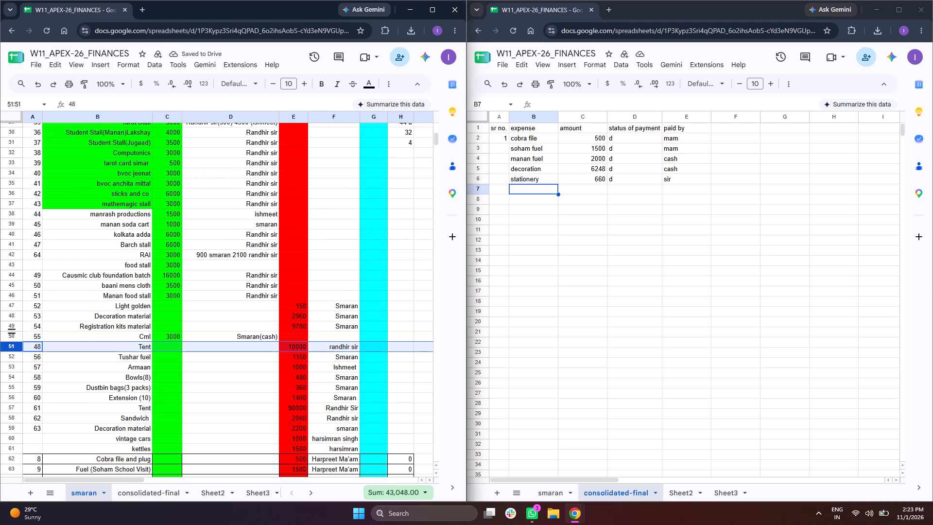
{"action": "left_click", "coordinate": [9, 332]}
{"action": "left_click", "coordinate": [9, 337]}
{"action": "left_click_drag", "start_coordinate": [10, 337], "coordinate": [6, 302]}
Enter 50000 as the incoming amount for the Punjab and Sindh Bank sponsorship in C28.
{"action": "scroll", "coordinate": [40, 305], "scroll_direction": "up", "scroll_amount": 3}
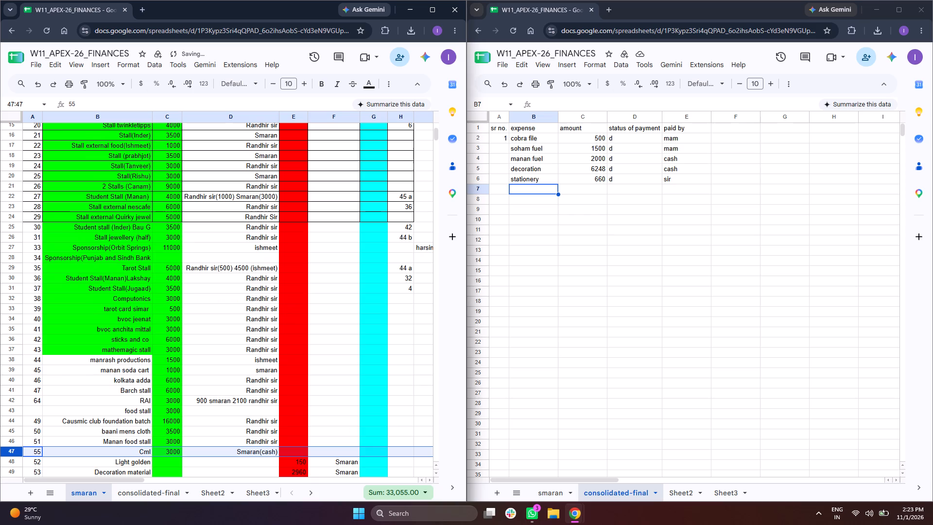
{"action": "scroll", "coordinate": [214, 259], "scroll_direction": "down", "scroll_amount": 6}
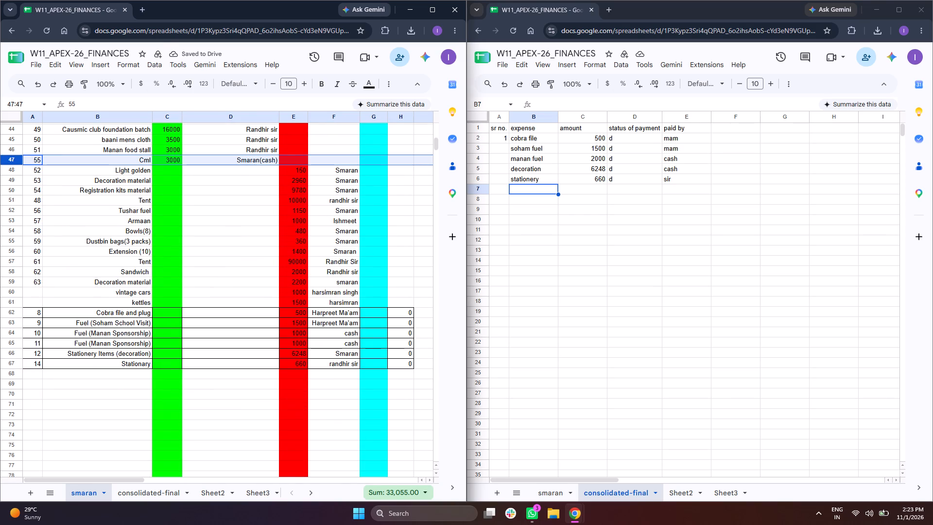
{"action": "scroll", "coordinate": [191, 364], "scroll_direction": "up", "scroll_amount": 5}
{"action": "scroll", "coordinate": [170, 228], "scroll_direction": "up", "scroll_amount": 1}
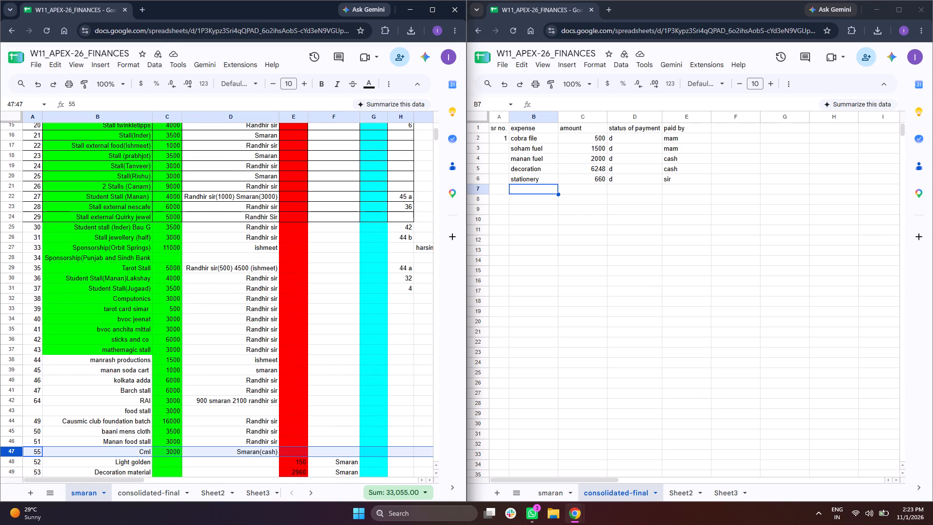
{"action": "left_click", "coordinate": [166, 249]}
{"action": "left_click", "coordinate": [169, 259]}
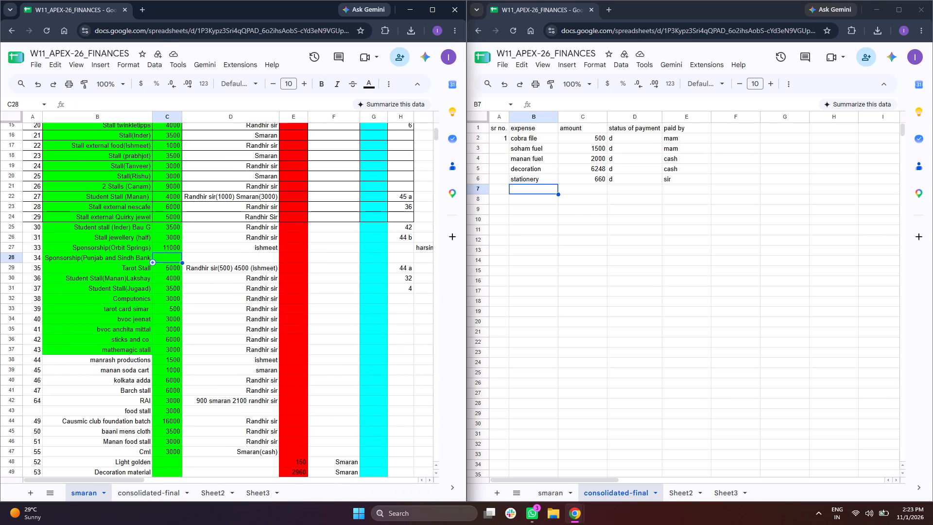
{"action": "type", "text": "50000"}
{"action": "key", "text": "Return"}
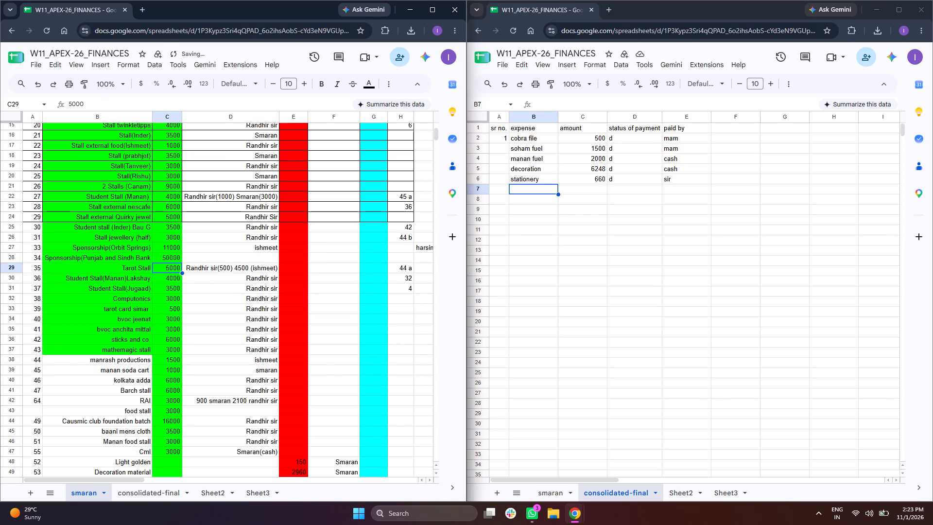
Insert two blank rows above the Tarot Stall row, below the Punjab and Sindh Bank sponsorship.
{"action": "left_click", "coordinate": [10, 266]}
{"action": "right_click", "coordinate": [10, 266]}
{"action": "left_click", "coordinate": [60, 319]}
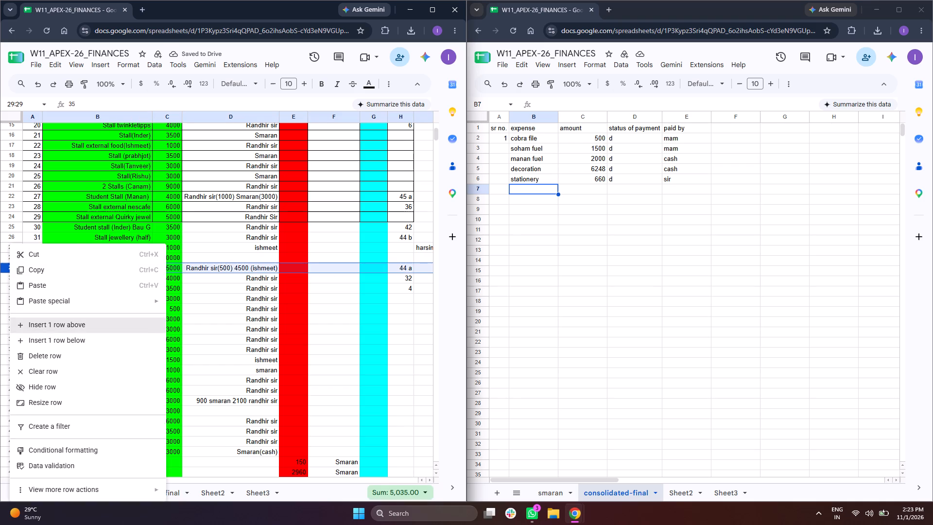
{"action": "right_click", "coordinate": [8, 268]}
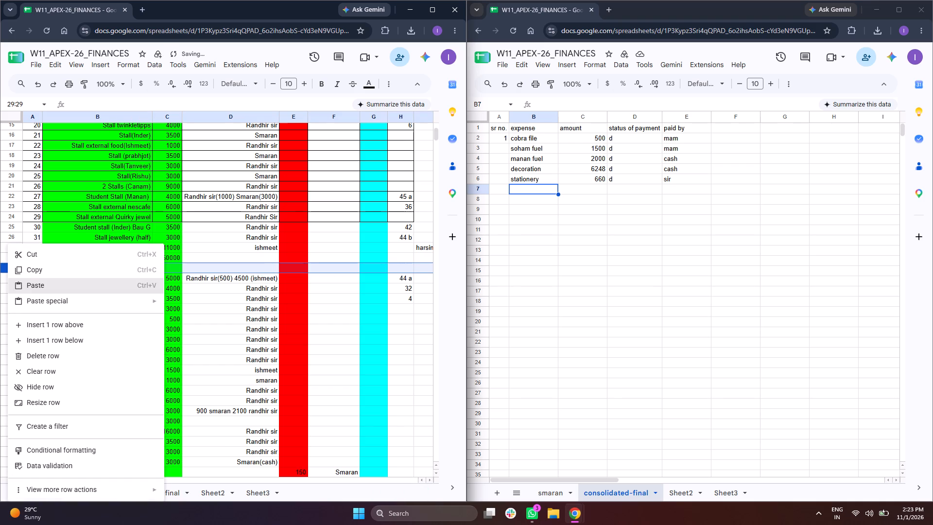
{"action": "left_click", "coordinate": [45, 325]}
Below the Punjab and Sindh Bank row, enter incoming items gills garden 30000, deepinder sir 20000 and amborcia 50000.
{"action": "left_click", "coordinate": [170, 272]}
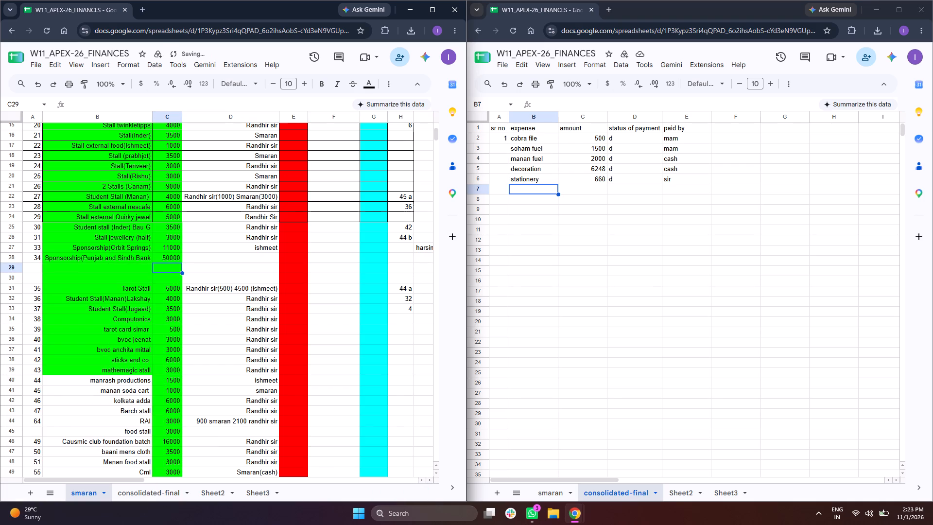
{"action": "type", "text": "gi"}
{"action": "key", "text": "BackSpace"}
{"action": "key", "text": "BackSpace"}
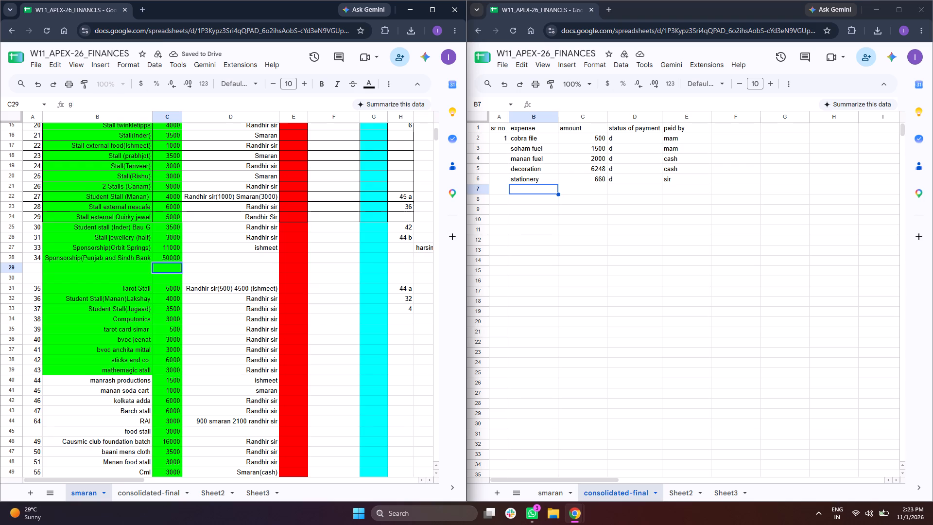
{"action": "type", "text": "3000"}
{"action": "key", "text": "0"}
{"action": "left_click", "coordinate": [130, 269]}
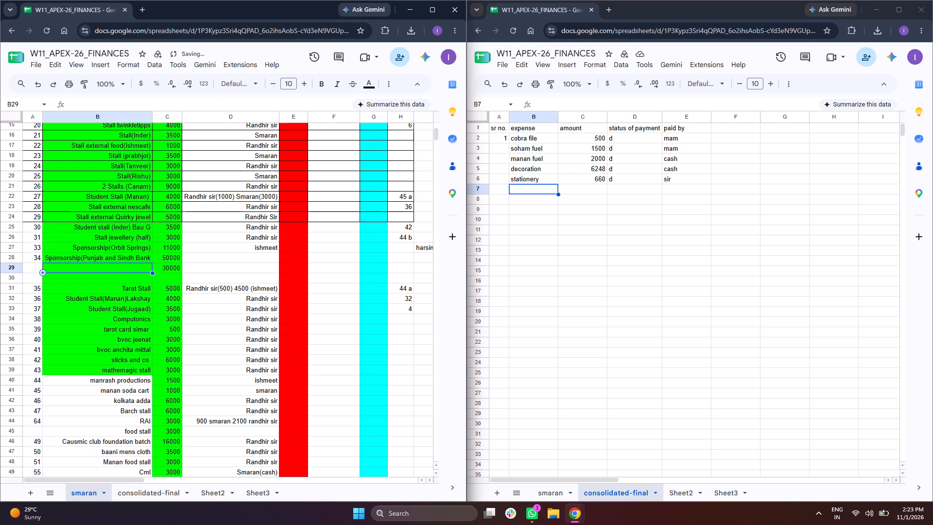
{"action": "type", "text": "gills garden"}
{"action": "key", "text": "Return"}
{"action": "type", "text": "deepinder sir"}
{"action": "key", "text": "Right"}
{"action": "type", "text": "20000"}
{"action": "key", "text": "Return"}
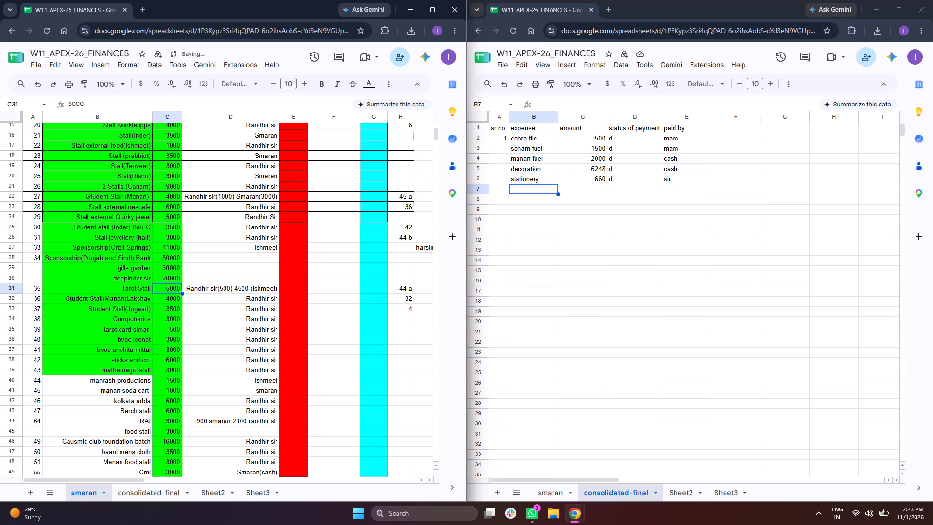
Insert one row directly above the Tarot Stall row and enter the incoming item amborcia there with amount 50000.
{"action": "left_click", "coordinate": [7, 287]}
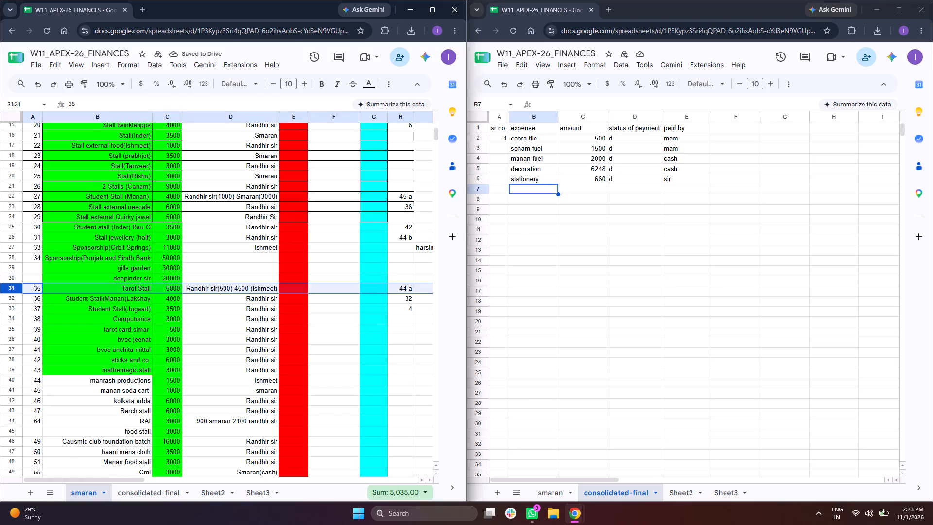
{"action": "right_click", "coordinate": [7, 287]}
{"action": "left_click", "coordinate": [43, 327]}
{"action": "left_click", "coordinate": [105, 288]}
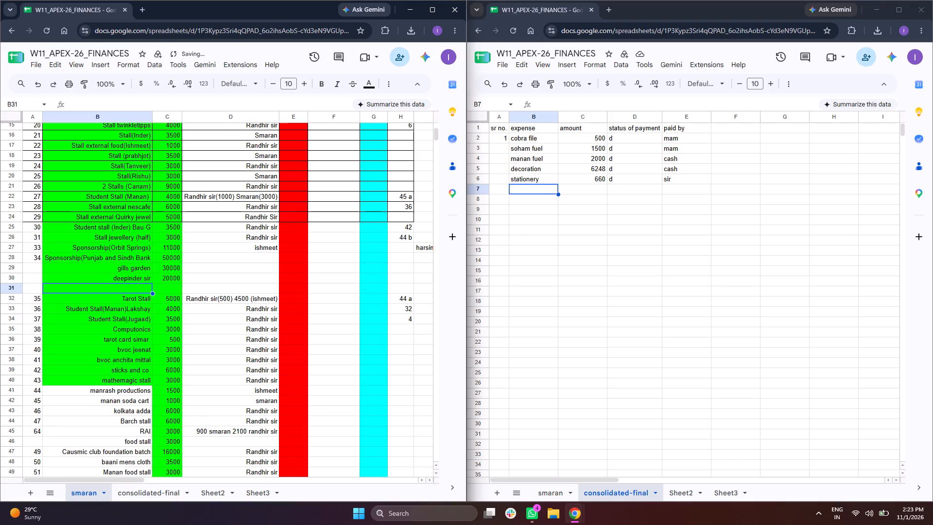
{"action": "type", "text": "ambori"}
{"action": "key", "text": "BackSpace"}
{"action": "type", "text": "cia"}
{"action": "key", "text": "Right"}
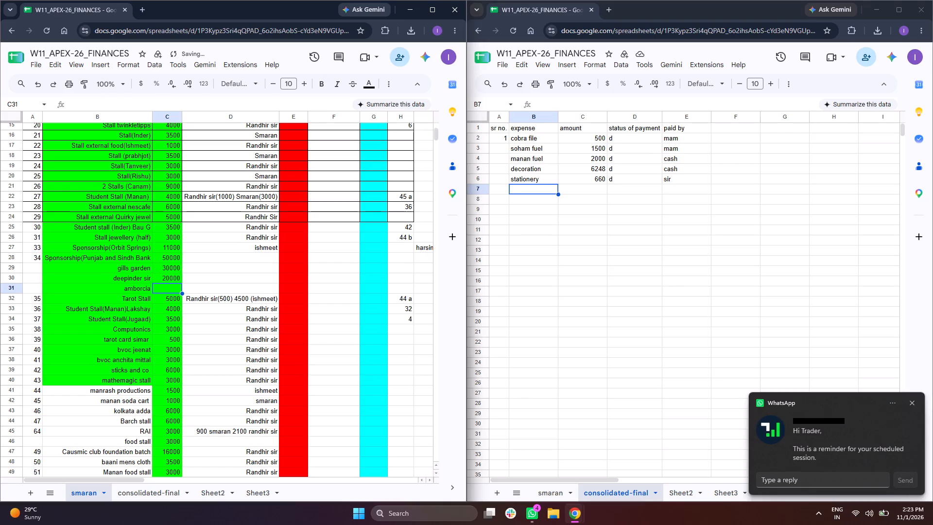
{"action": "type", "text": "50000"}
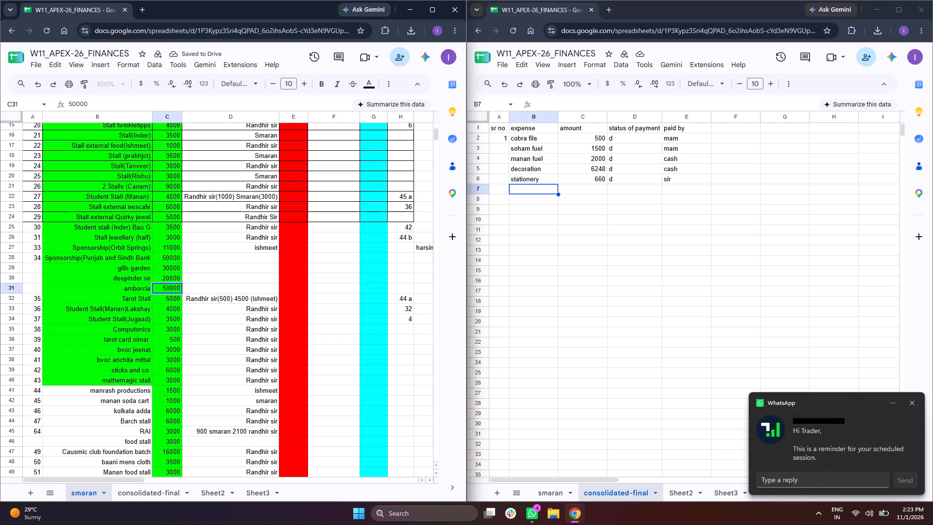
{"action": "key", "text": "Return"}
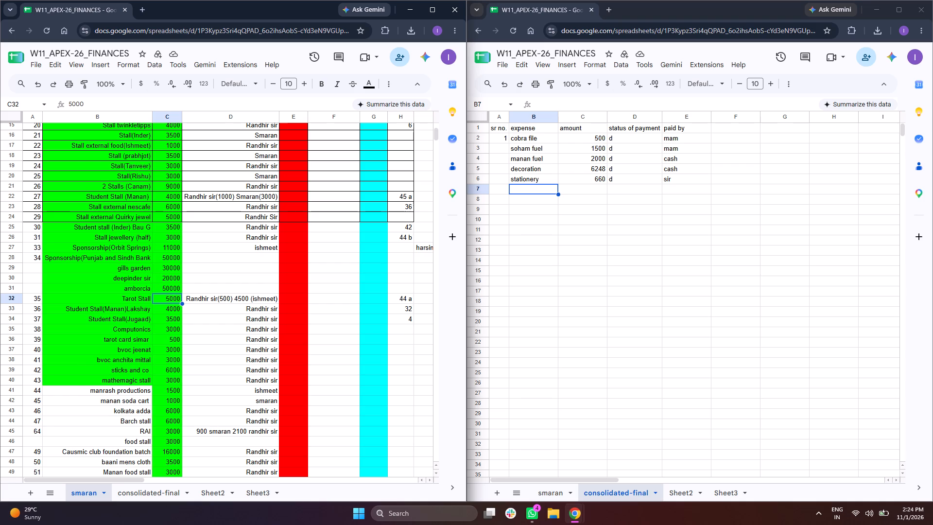
Review the smaran sheet's income and expense rows through to the last entries and back to the header.
{"action": "scroll", "coordinate": [106, 292], "scroll_direction": "down", "scroll_amount": 3}
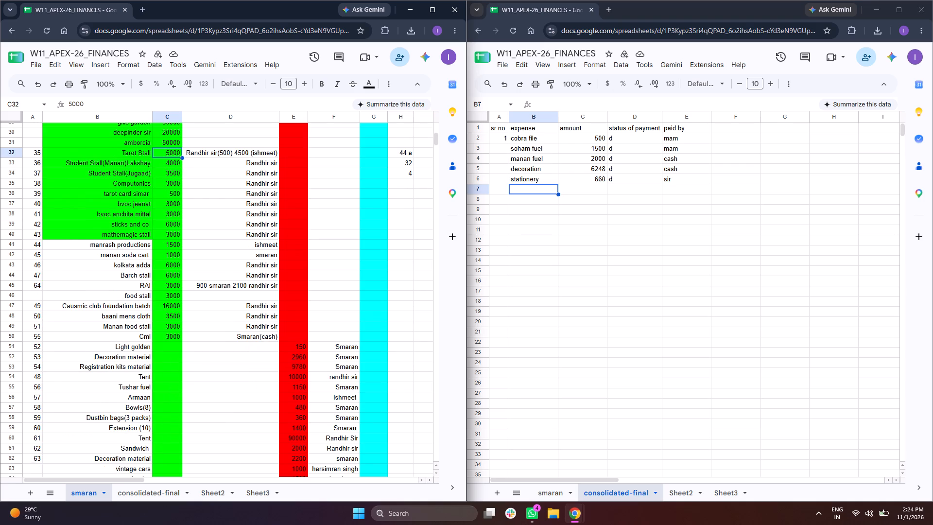
{"action": "scroll", "coordinate": [181, 316], "scroll_direction": "down", "scroll_amount": 1, "text": "alt"}
{"action": "scroll", "coordinate": [279, 331], "scroll_direction": "down", "scroll_amount": 2, "text": "ctrl"}
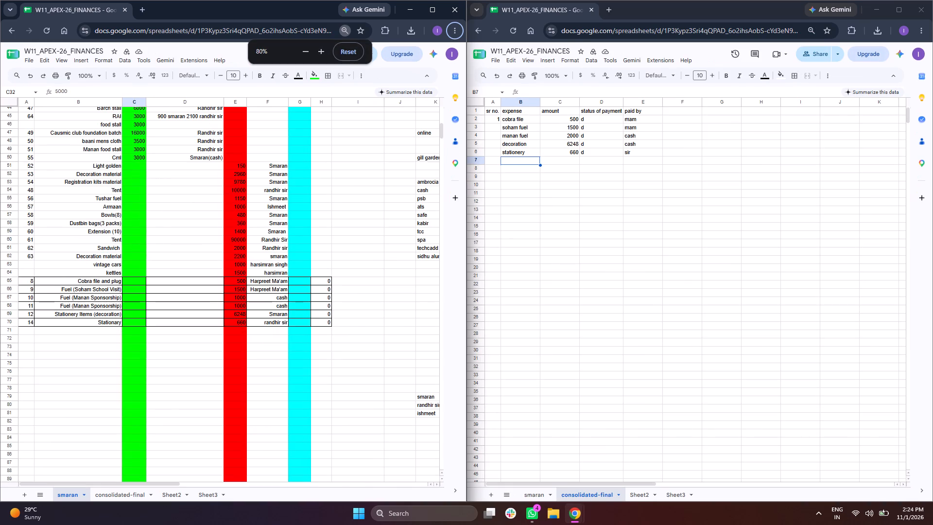
{"action": "scroll", "coordinate": [296, 323], "scroll_direction": "up", "scroll_amount": 4}
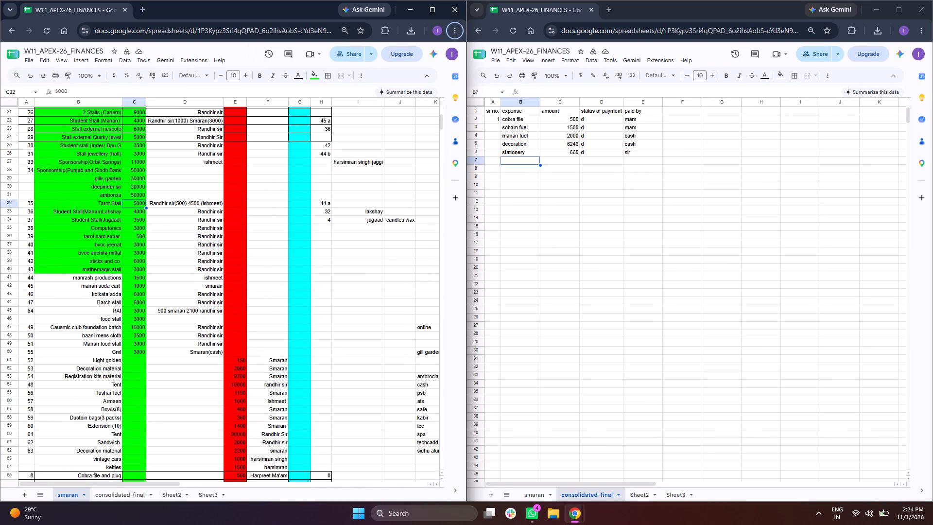
{"action": "scroll", "coordinate": [317, 325], "scroll_direction": "up", "scroll_amount": 2}
{"action": "scroll", "coordinate": [259, 448], "scroll_direction": "up", "scroll_amount": 2}
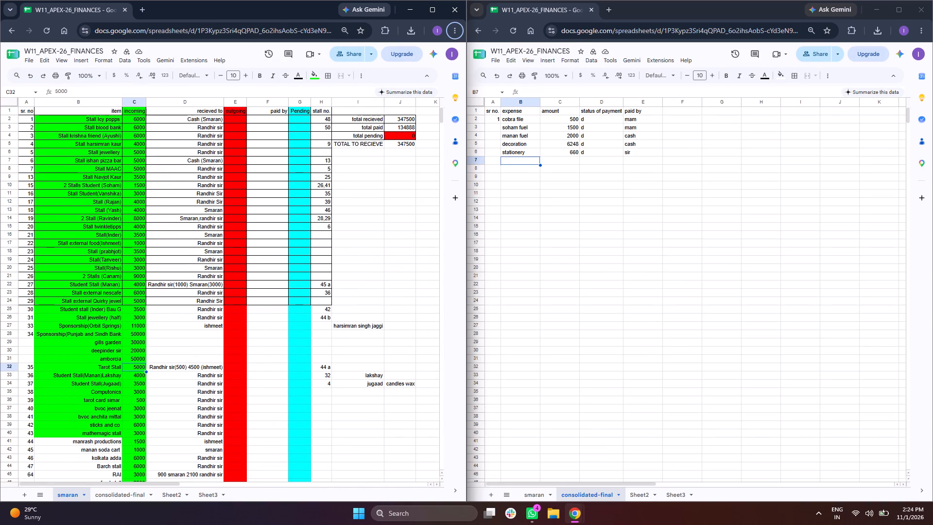
Delete the "stall no." column H from the smaran sheet.
{"action": "left_click_drag", "start_coordinate": [165, 483], "coordinate": [198, 479]}
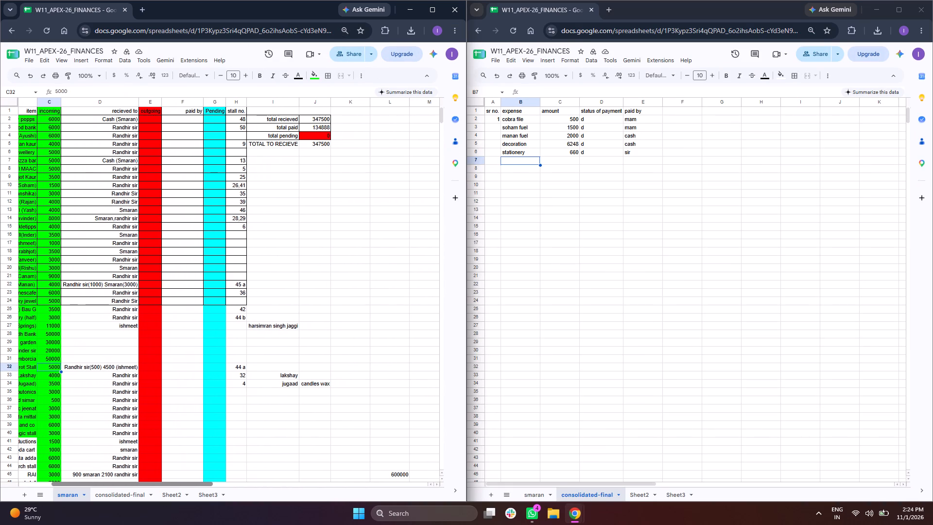
{"action": "left_click_drag", "start_coordinate": [198, 479], "coordinate": [198, 478]}
{"action": "left_click", "coordinate": [236, 100]}
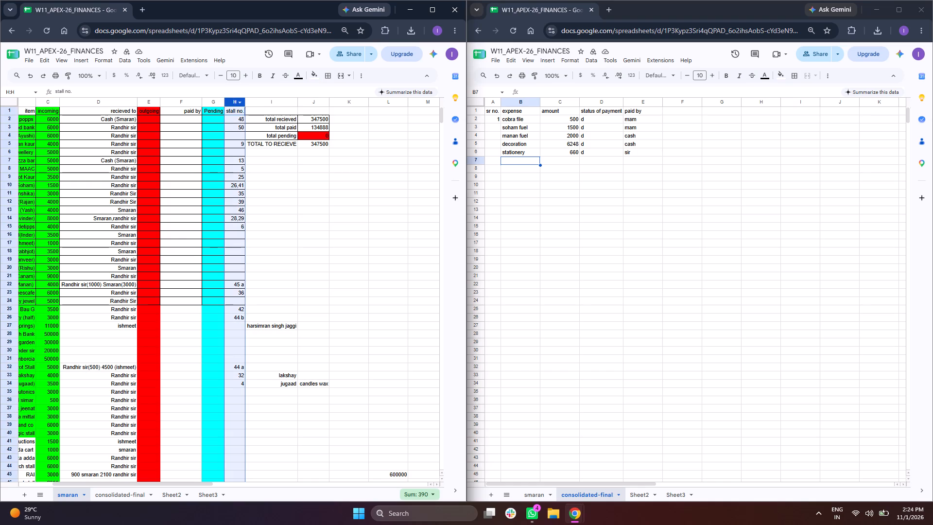
{"action": "right_click", "coordinate": [236, 100]}
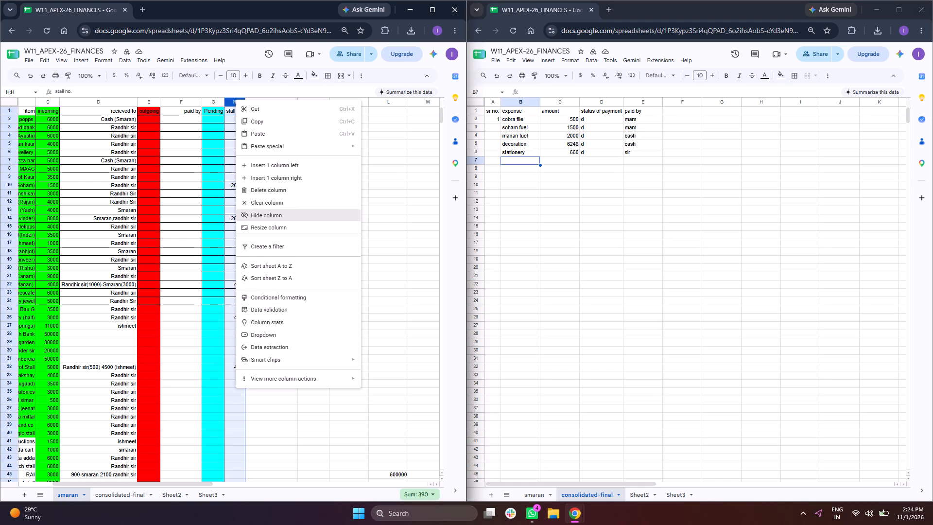
{"action": "left_click", "coordinate": [293, 186]}
{"action": "left_click", "coordinate": [321, 224]}
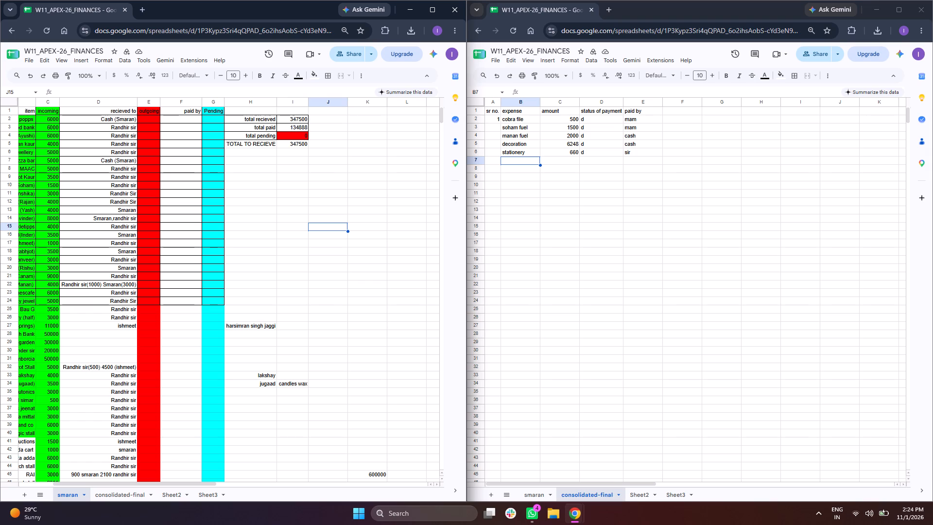
Clear the incoming amounts for amborcia in C31 and the Punjab and Sindh Bank sponsorship in C28.
{"action": "left_click_drag", "start_coordinate": [208, 483], "coordinate": [80, 482]}
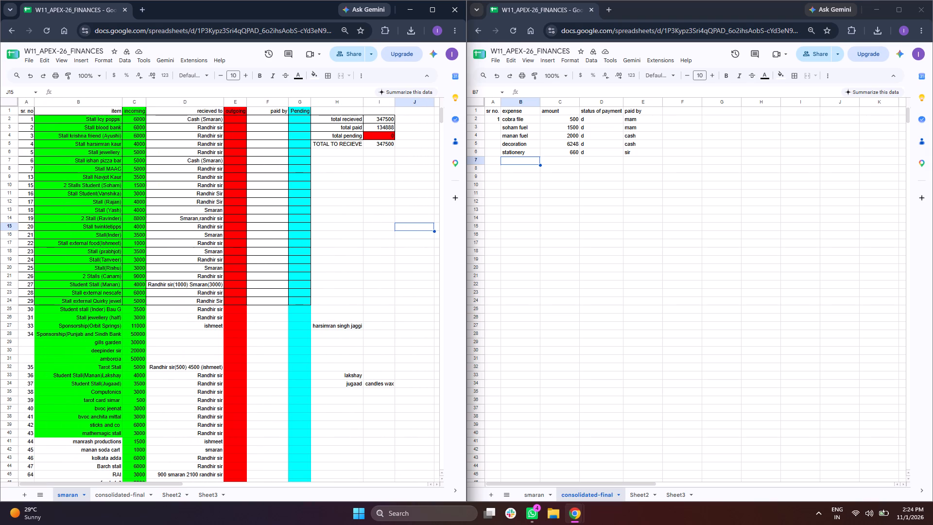
{"action": "left_click", "coordinate": [142, 357]}
{"action": "key", "text": "BackSpace"}
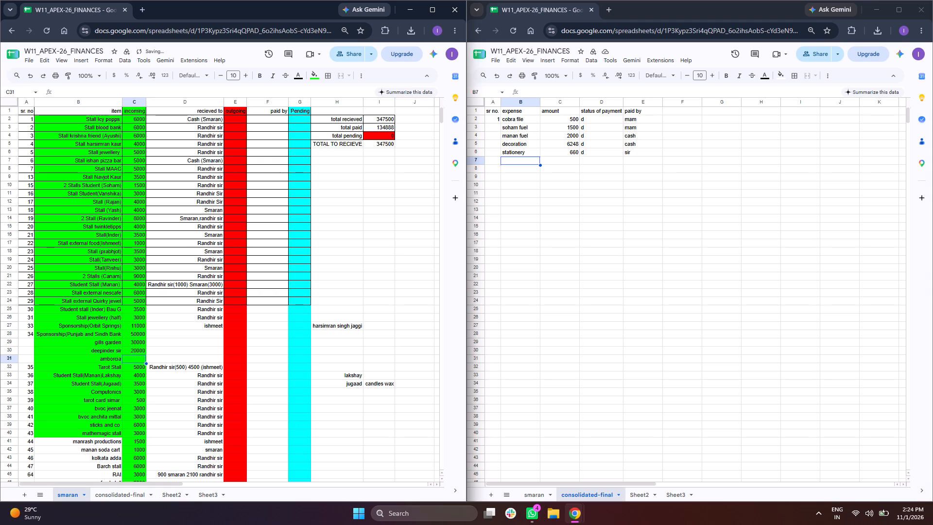
{"action": "left_click", "coordinate": [142, 332]}
{"action": "key", "text": "BackSpace"}
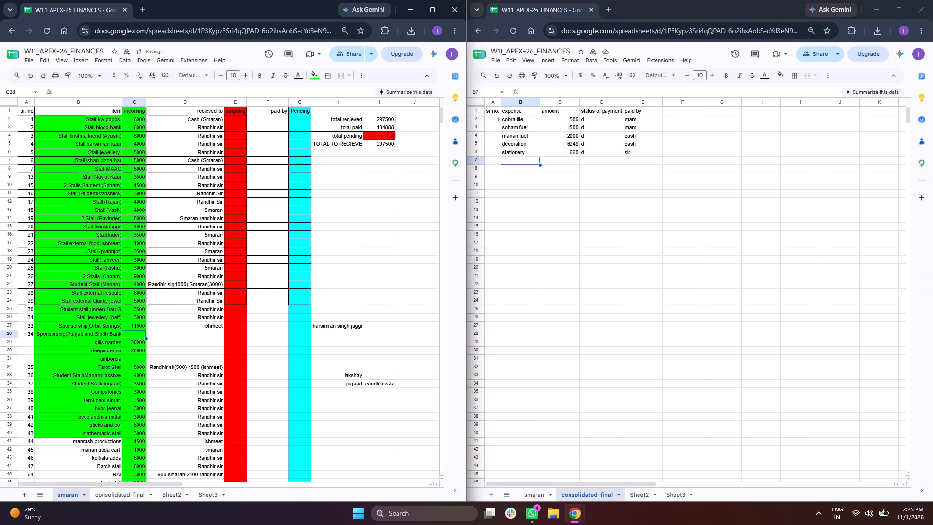
Insert a row between Cml and Light golden, with the item "harpreet mam" and an incoming amount of 1500.
{"action": "left_click", "coordinate": [198, 348]}
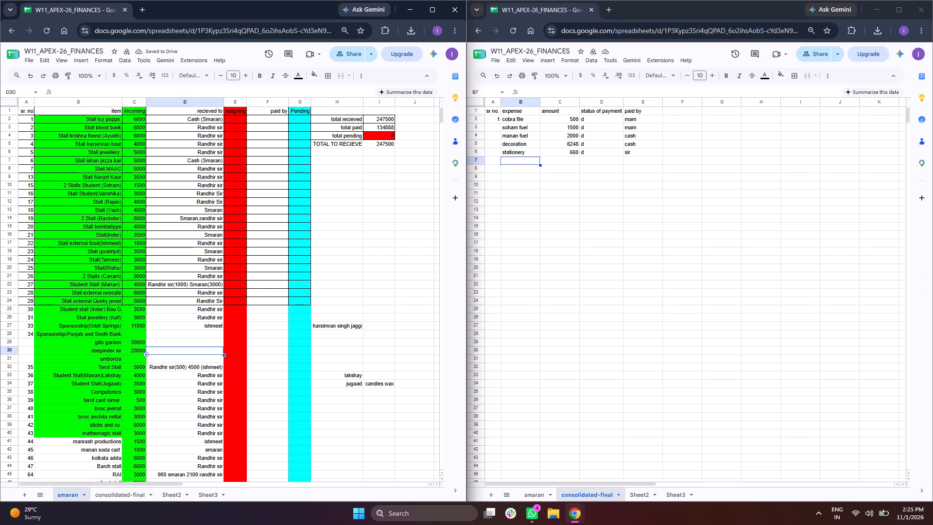
{"action": "scroll", "coordinate": [150, 324], "scroll_direction": "down", "scroll_amount": 5}
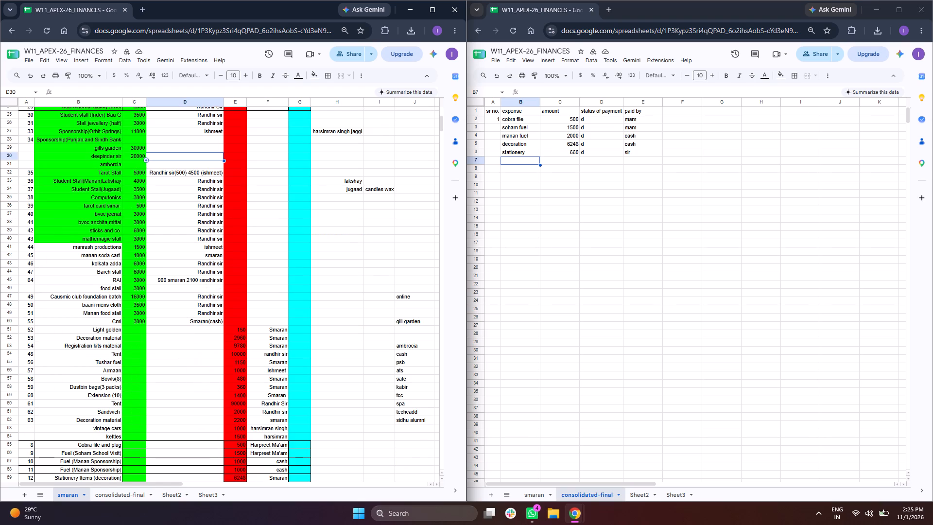
{"action": "left_click_drag", "start_coordinate": [177, 485], "coordinate": [169, 483]}
{"action": "scroll", "coordinate": [236, 249], "scroll_direction": "up", "scroll_amount": 9}
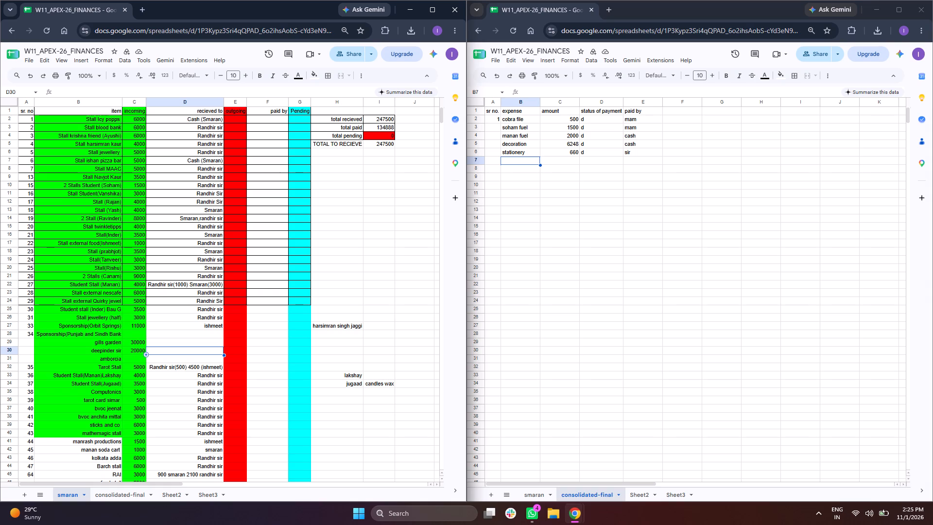
{"action": "scroll", "coordinate": [139, 195], "scroll_direction": "down", "scroll_amount": 1}
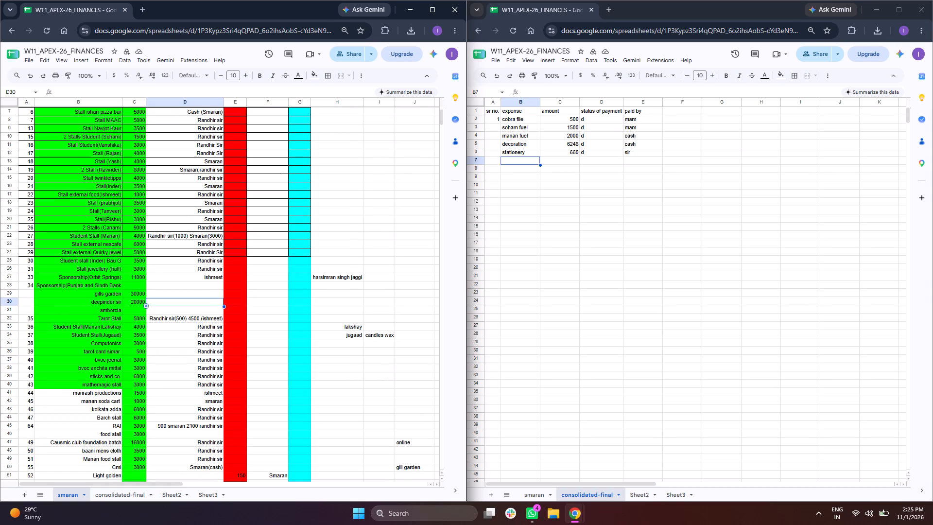
{"action": "scroll", "coordinate": [146, 434], "scroll_direction": "down", "scroll_amount": 2}
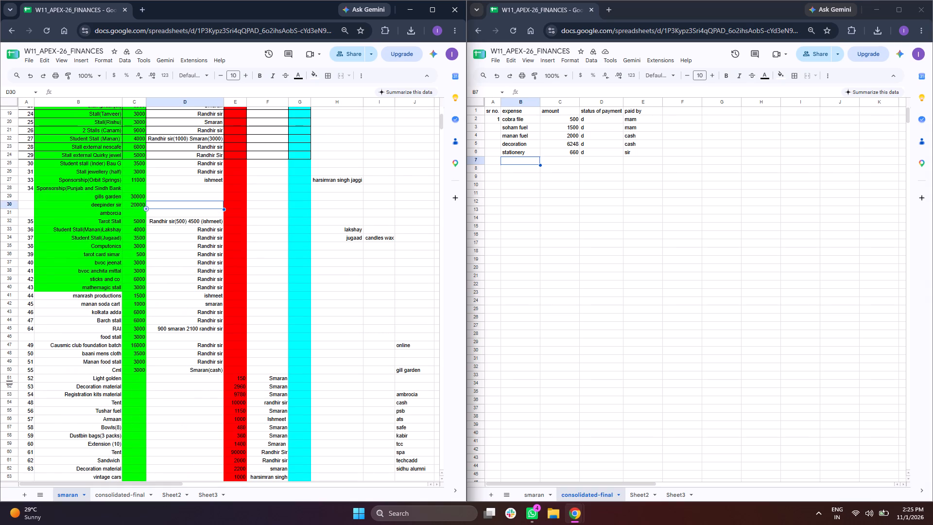
{"action": "left_click", "coordinate": [10, 379]}
{"action": "right_click", "coordinate": [9, 378]}
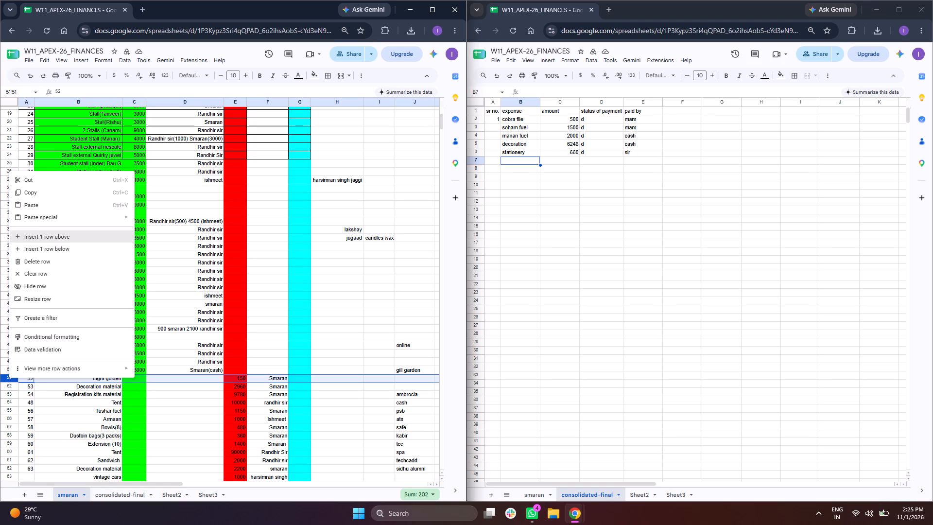
{"action": "left_click", "coordinate": [32, 237]}
{"action": "left_click", "coordinate": [97, 379]}
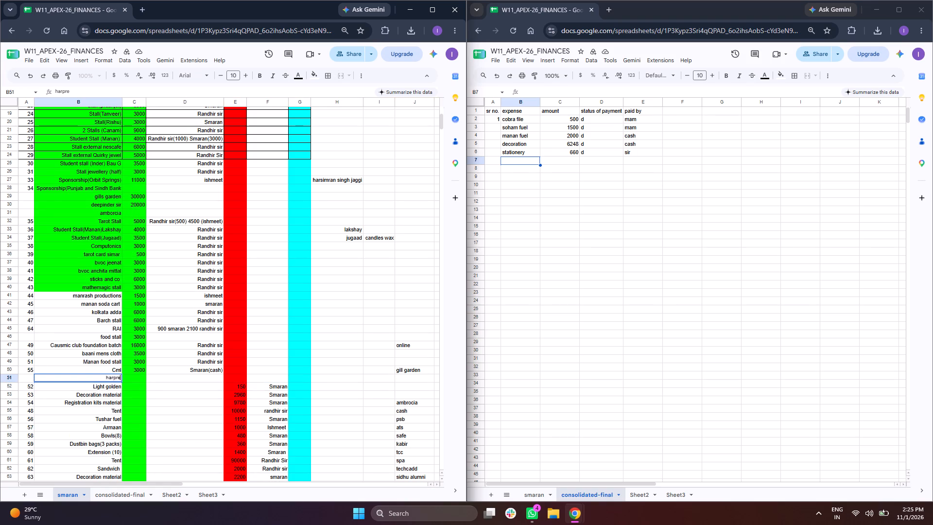
{"action": "key", "text": "Right"}
{"action": "type", "text": "1500"}
{"action": "key", "text": "Right"}
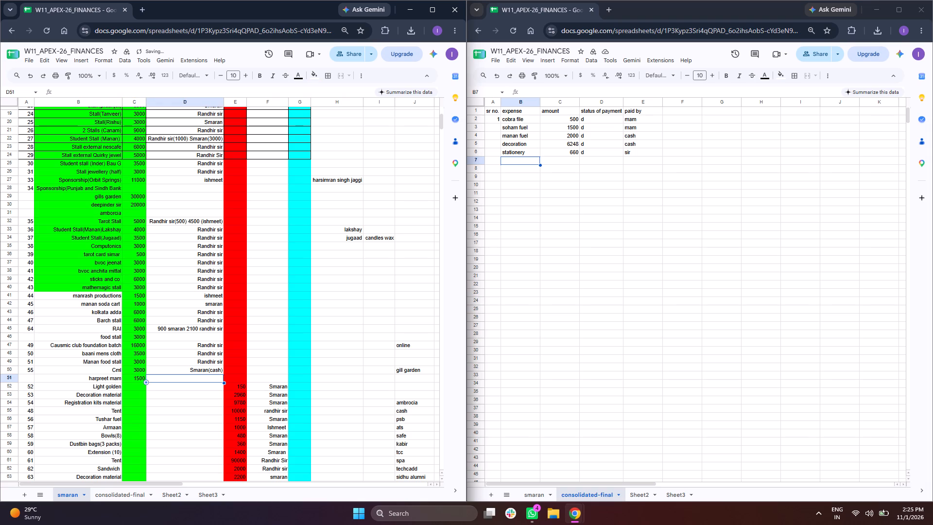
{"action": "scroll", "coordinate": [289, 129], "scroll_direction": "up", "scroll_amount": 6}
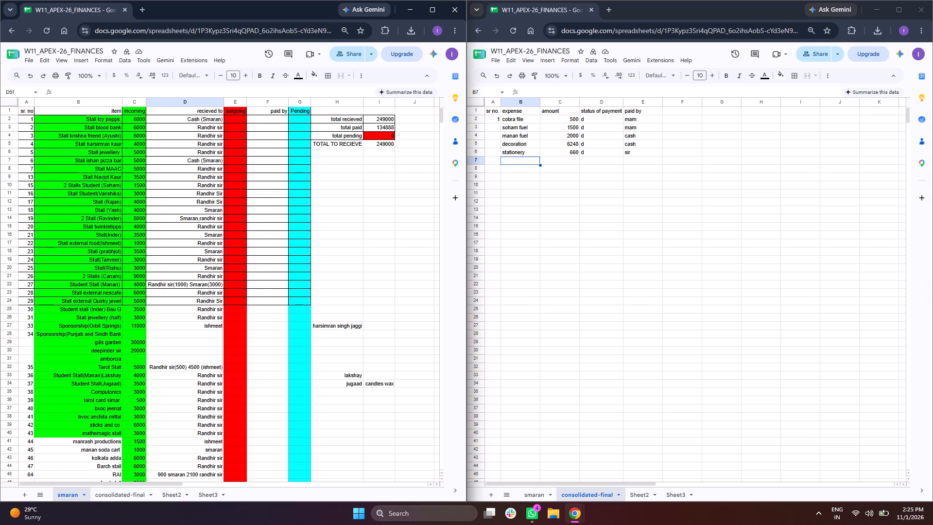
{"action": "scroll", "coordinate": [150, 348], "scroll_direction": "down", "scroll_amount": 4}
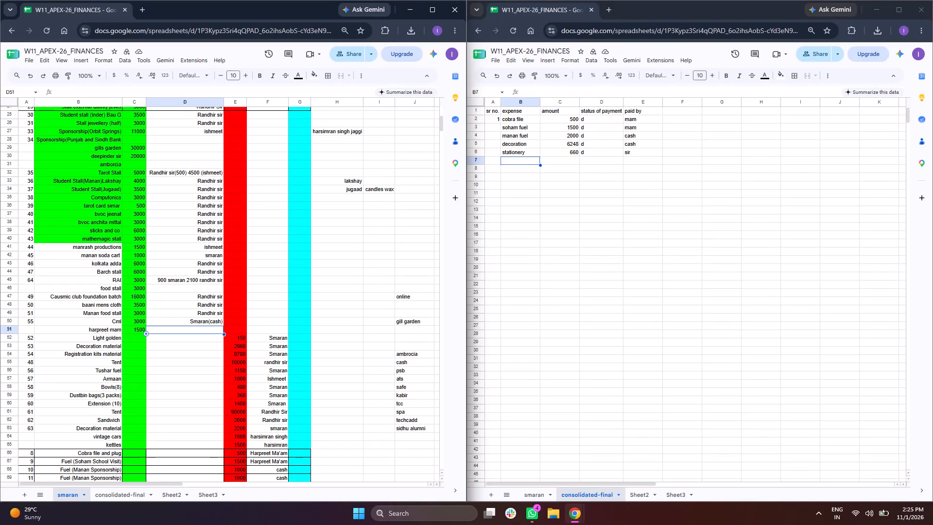
Examine the smaran sheet's income and expense rows and the sponsor amounts noted in columns J and K.
{"action": "scroll", "coordinate": [138, 259], "scroll_direction": "up", "scroll_amount": 5}
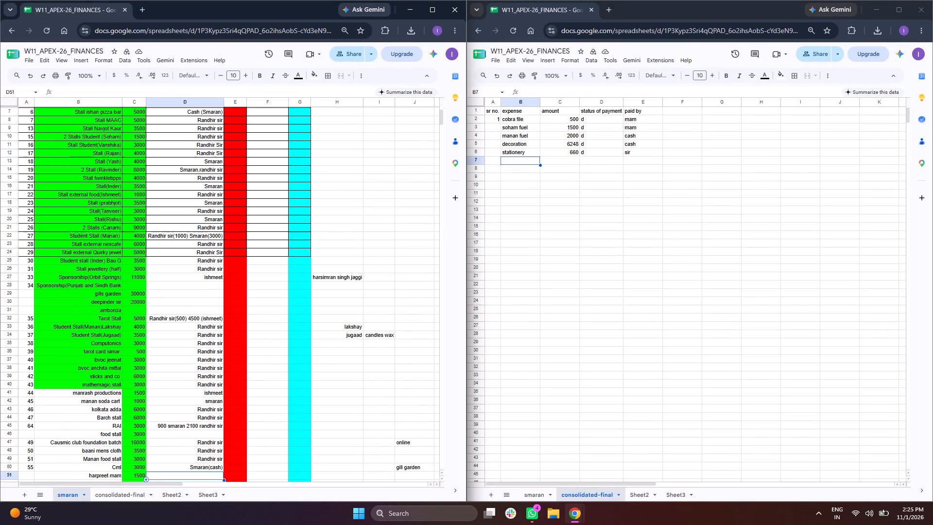
{"action": "scroll", "coordinate": [139, 259], "scroll_direction": "up", "scroll_amount": 2}
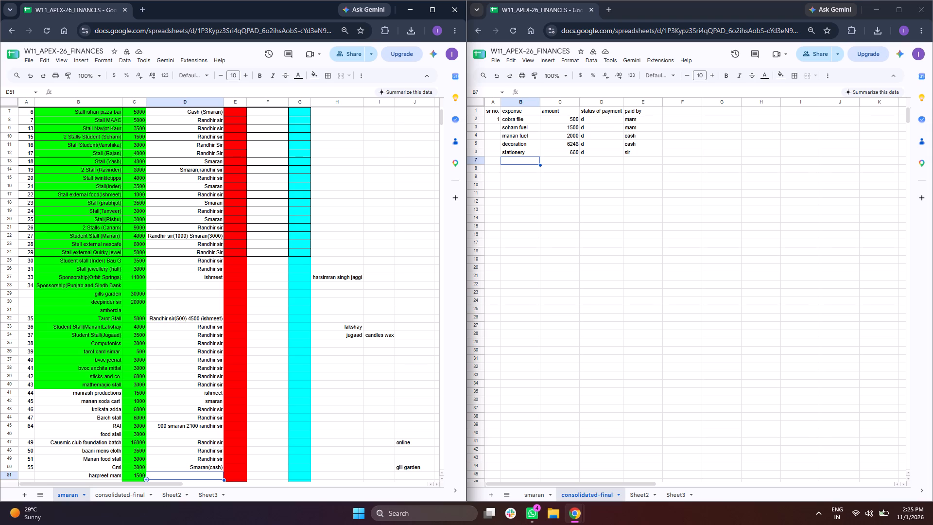
{"action": "scroll", "coordinate": [136, 338], "scroll_direction": "down", "scroll_amount": 5}
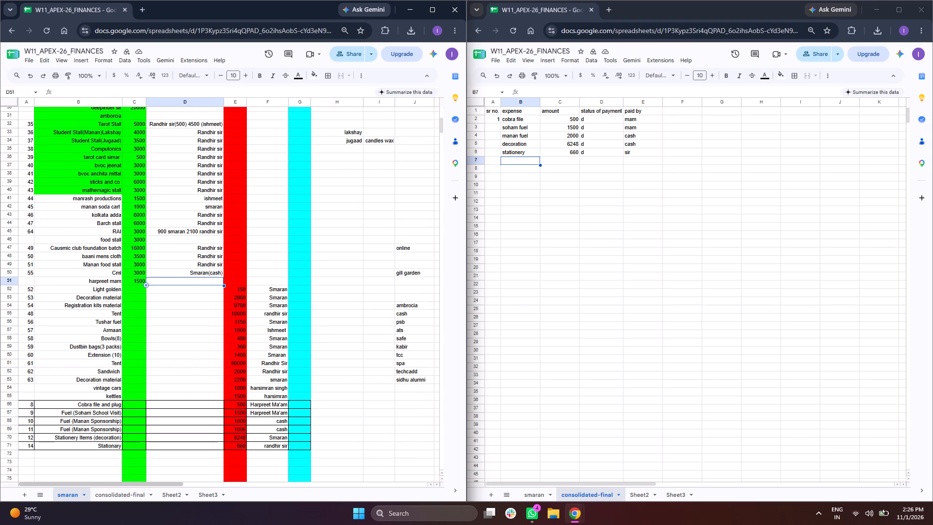
{"action": "left_click_drag", "start_coordinate": [159, 482], "coordinate": [165, 483]}
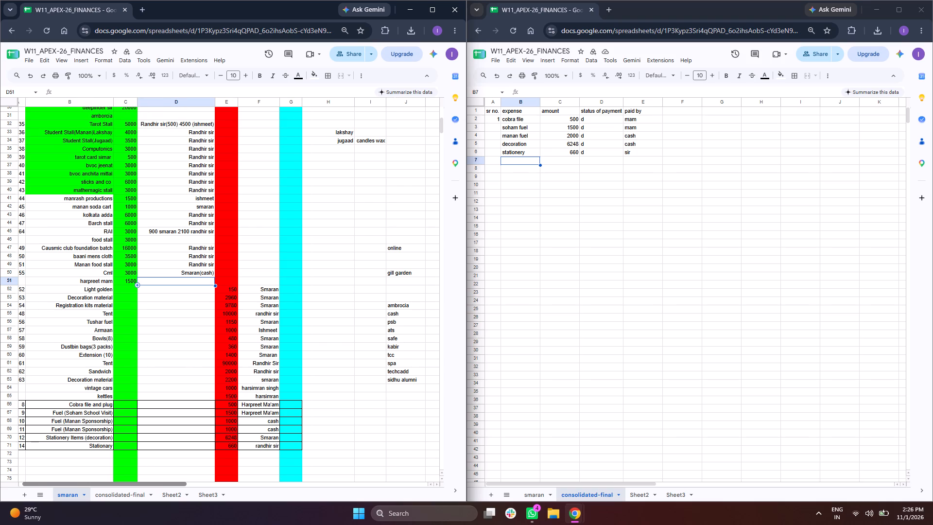
{"action": "left_click_drag", "start_coordinate": [165, 483], "coordinate": [264, 449]}
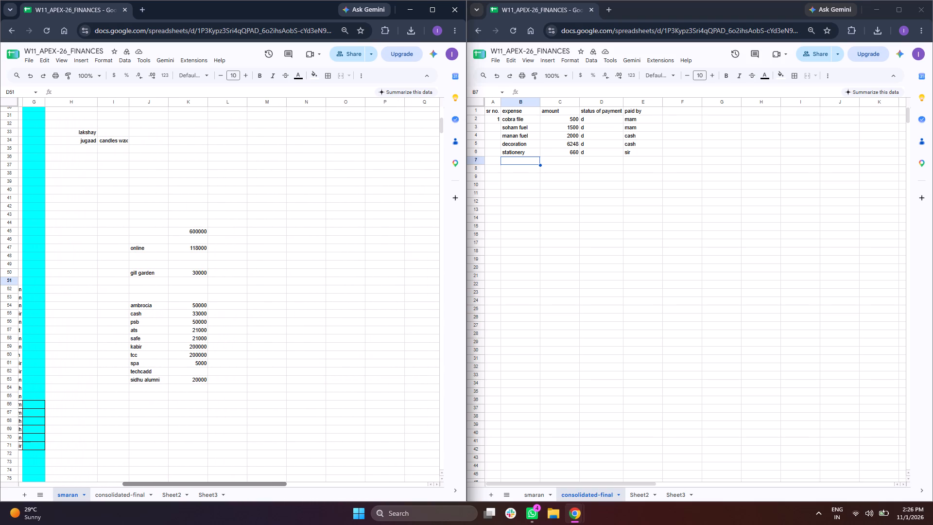
{"action": "left_click_drag", "start_coordinate": [264, 449], "coordinate": [253, 442]}
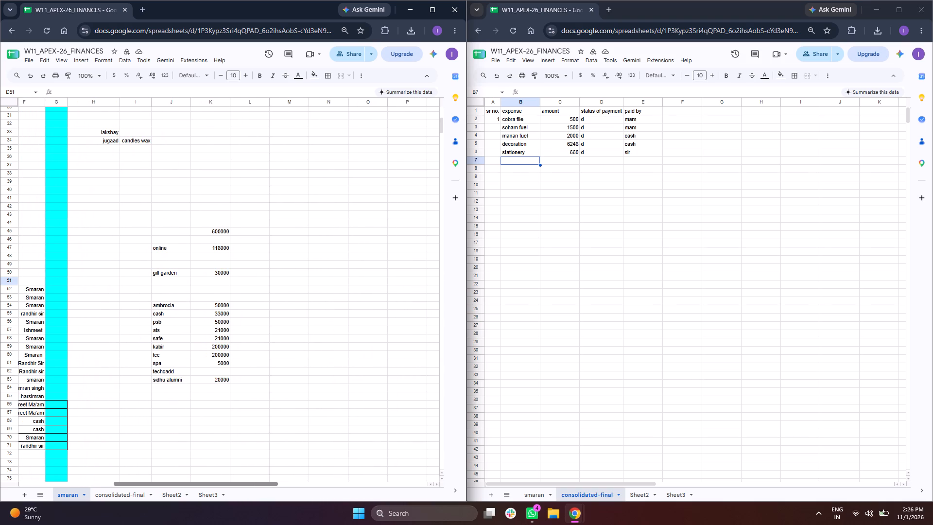
{"action": "left_click_drag", "start_coordinate": [253, 442], "coordinate": [225, 390]}
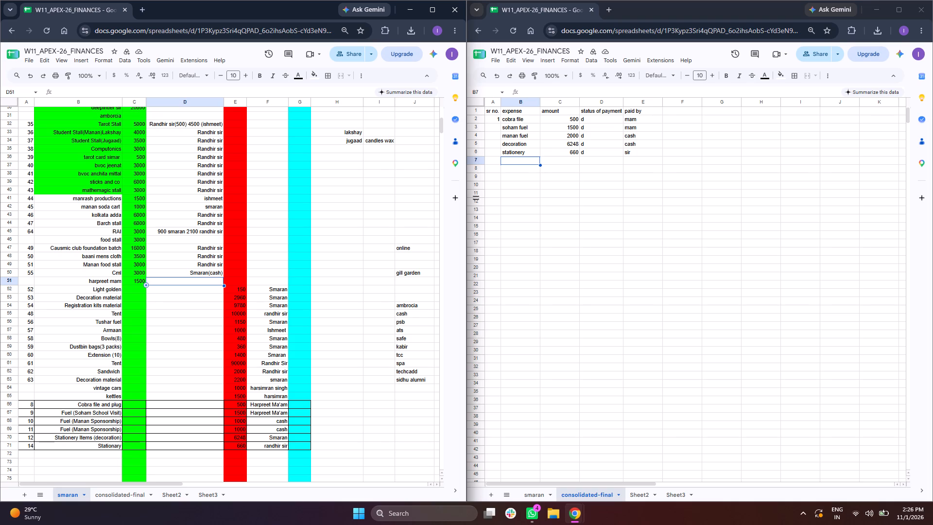
Enter "cash" as the received-to value for harpreet mam in D51 of the smaran sheet.
{"action": "scroll", "coordinate": [295, 230], "scroll_direction": "up", "scroll_amount": 2}
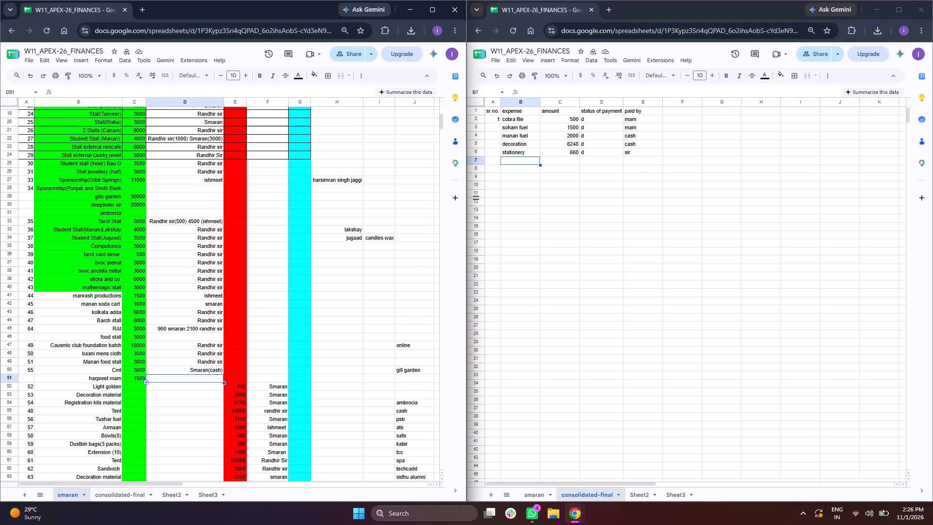
{"action": "left_click", "coordinate": [202, 376]}
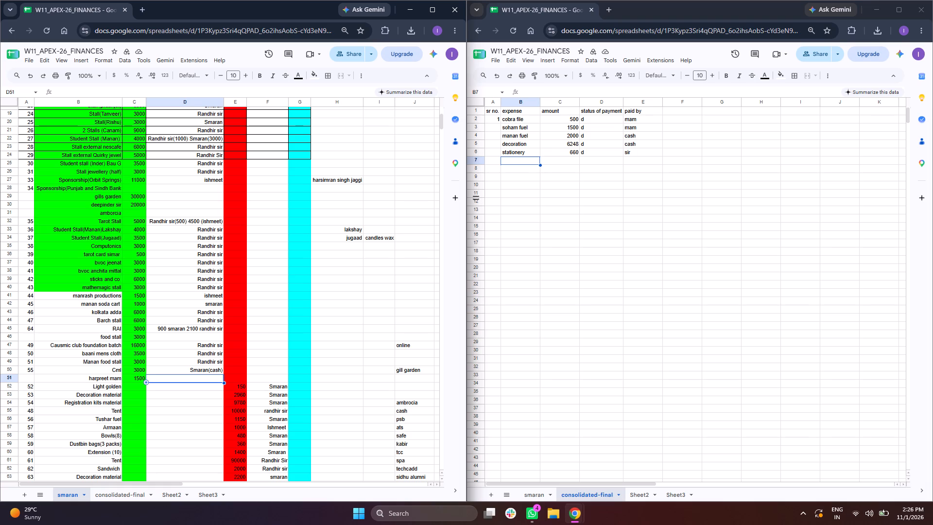
{"action": "type", "text": "cash"}
{"action": "key", "text": "Return"}
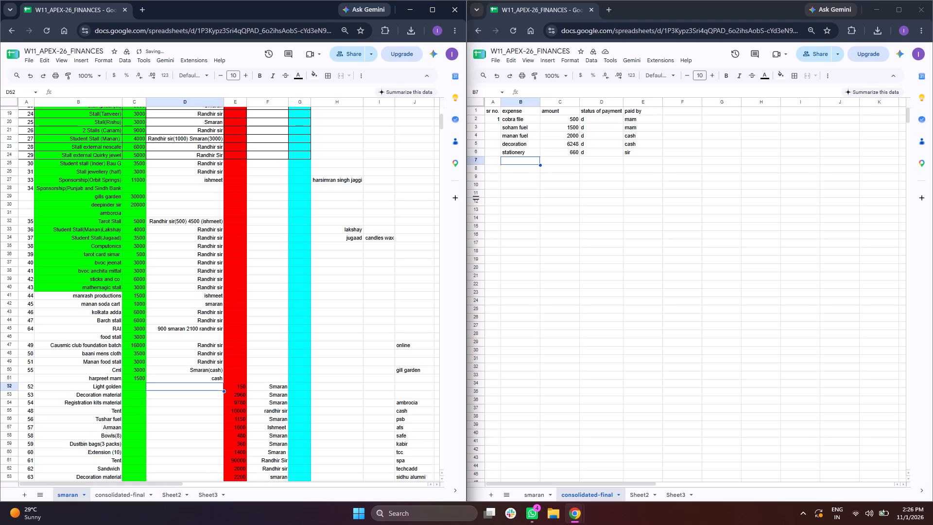
Fill the item cells from mathemagic stall to harpreet mam (B40:B51) on the smaran sheet with bright green.
{"action": "scroll", "coordinate": [183, 295], "scroll_direction": "up", "scroll_amount": 7}
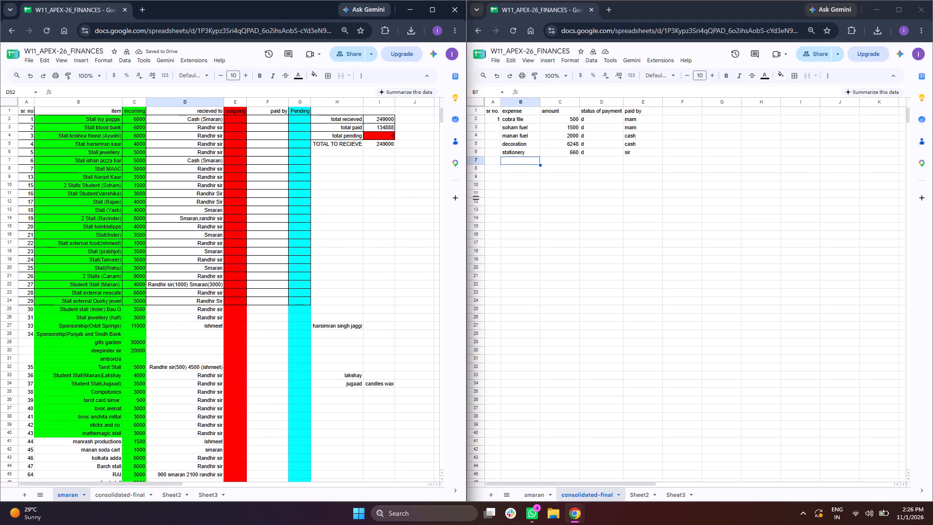
{"action": "scroll", "coordinate": [177, 290], "scroll_direction": "down", "scroll_amount": 5}
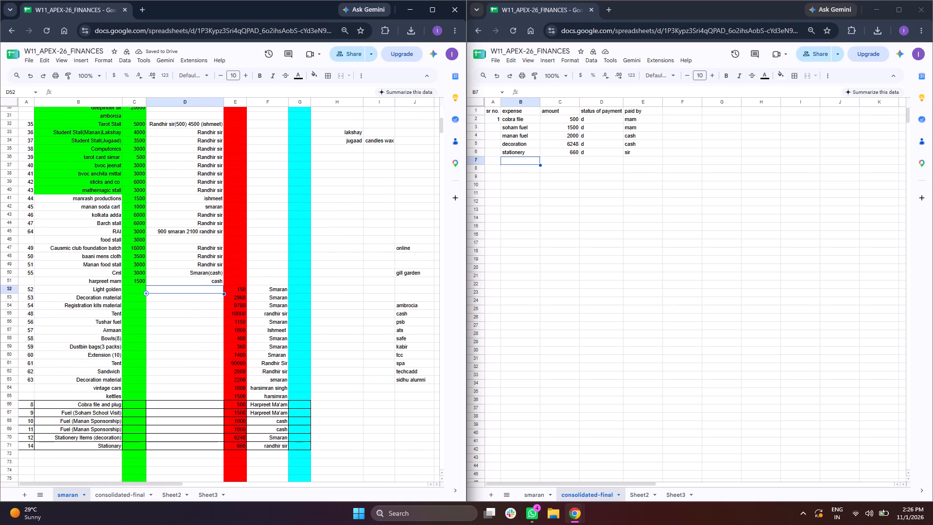
{"action": "left_click_drag", "start_coordinate": [42, 192], "coordinate": [52, 201]}
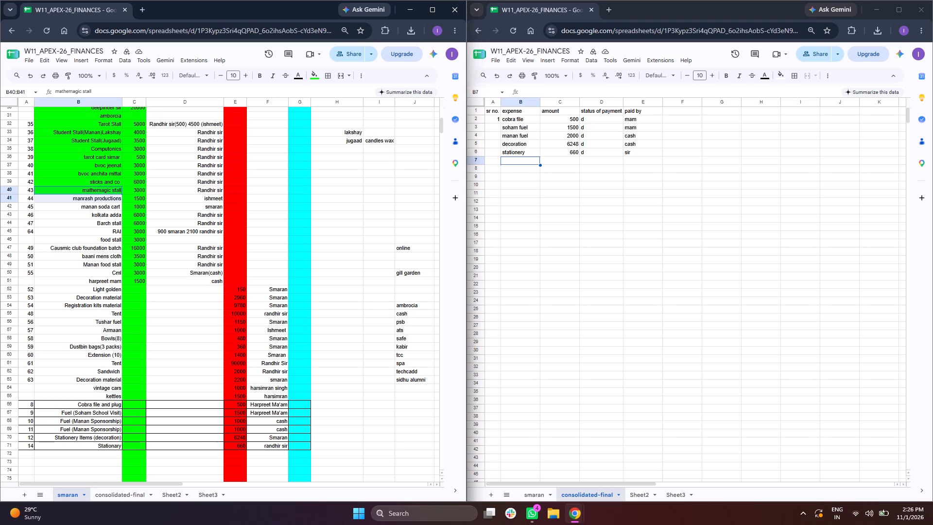
{"action": "left_click_drag", "start_coordinate": [52, 201], "coordinate": [94, 235]}
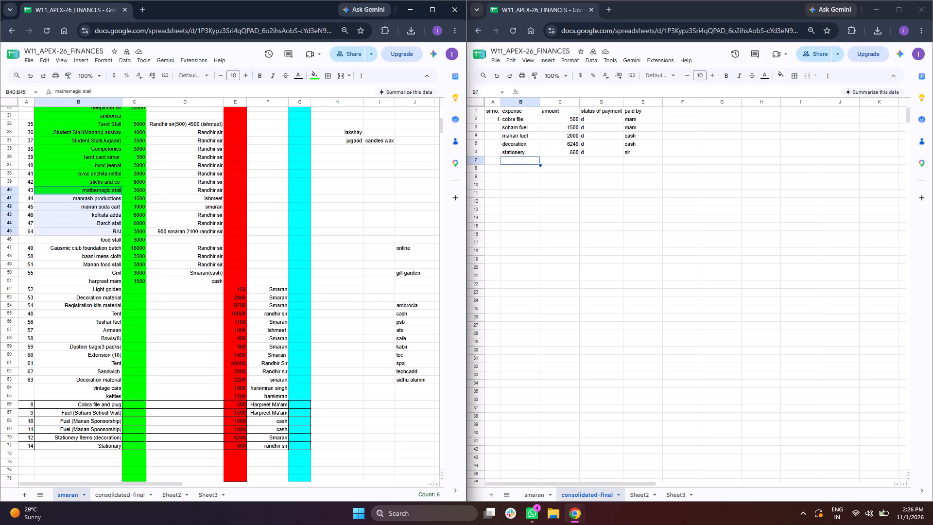
{"action": "left_click_drag", "start_coordinate": [94, 235], "coordinate": [100, 254]}
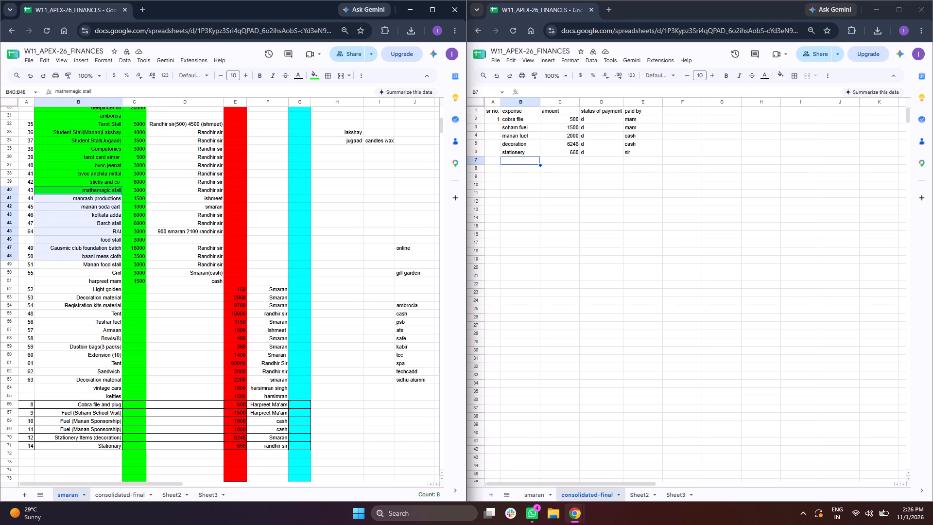
{"action": "left_click_drag", "start_coordinate": [100, 254], "coordinate": [104, 281]}
{"action": "left_click", "coordinate": [312, 80]}
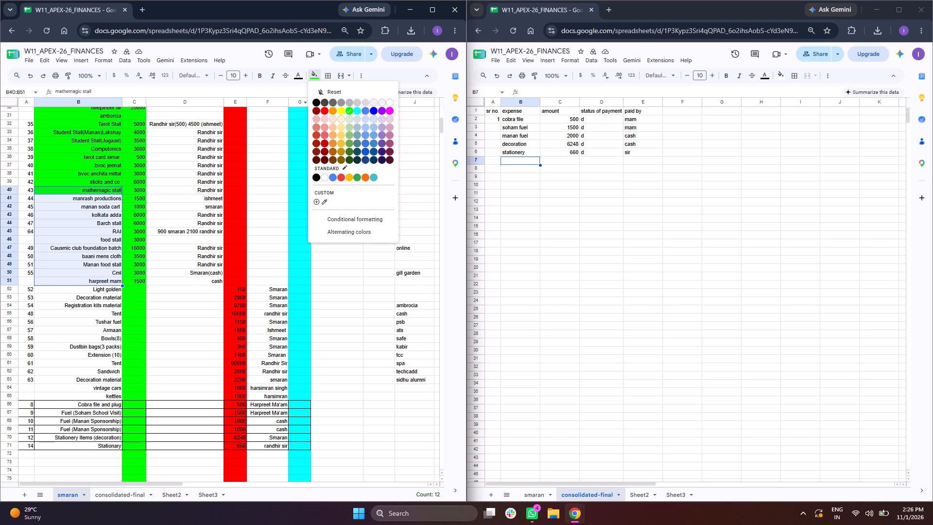
{"action": "left_click", "coordinate": [348, 110]}
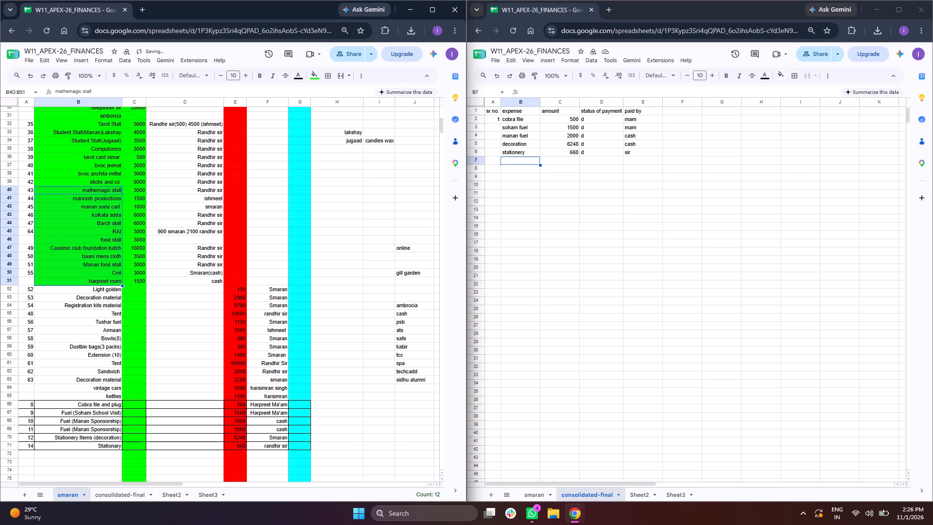
Add the expense "lights" with amount 150 in row 7 of the consolidated-final sheet, matching smaran's Light golden entry.
{"action": "left_click", "coordinate": [80, 293]}
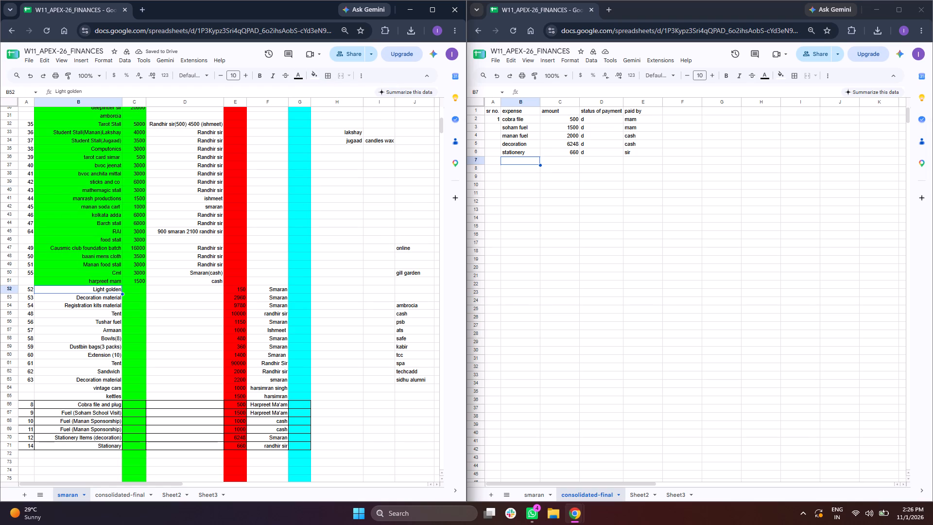
{"action": "left_click", "coordinate": [520, 161]}
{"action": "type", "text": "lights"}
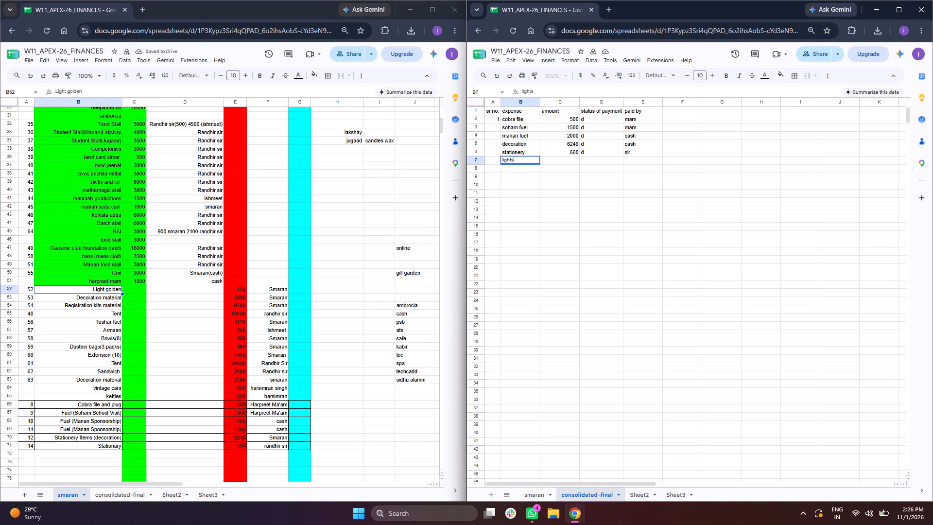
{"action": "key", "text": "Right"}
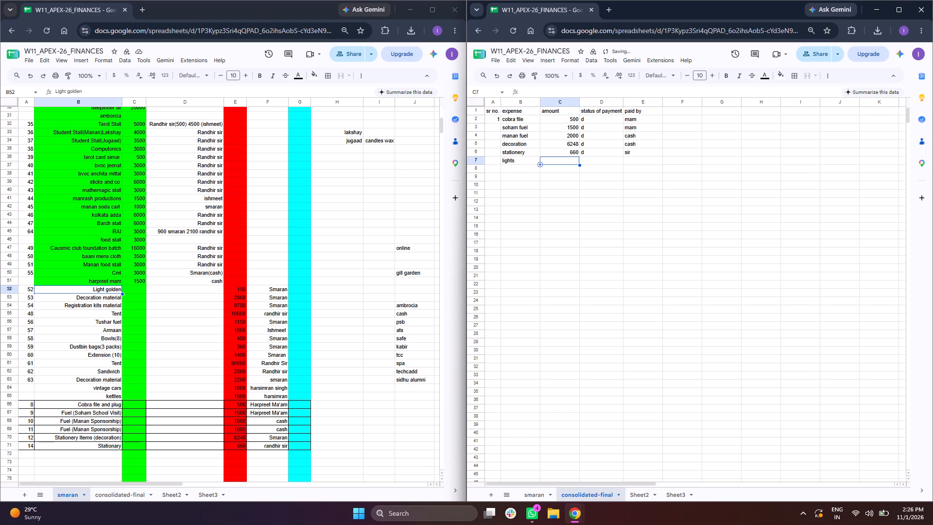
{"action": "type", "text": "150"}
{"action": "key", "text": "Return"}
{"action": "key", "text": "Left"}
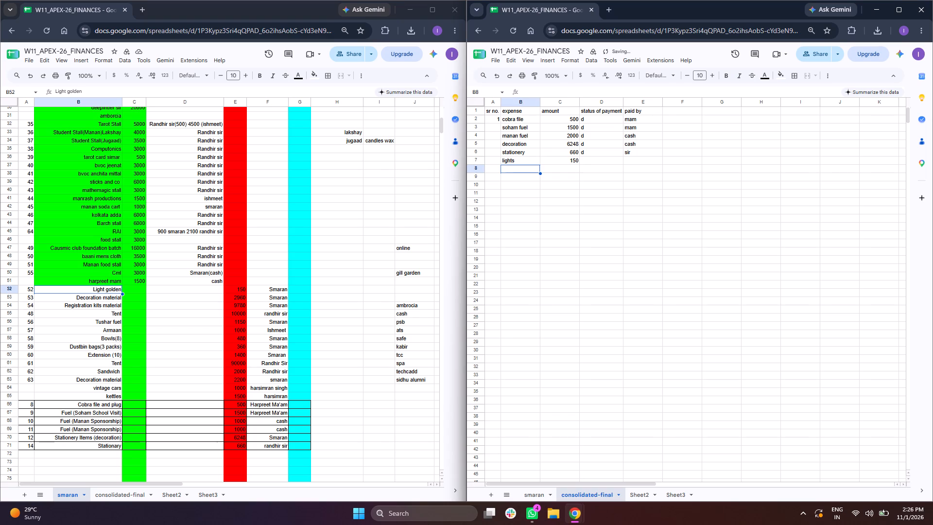
Add the expense "decoration" with amount 2960 in row 8 of the consolidated-final sheet.
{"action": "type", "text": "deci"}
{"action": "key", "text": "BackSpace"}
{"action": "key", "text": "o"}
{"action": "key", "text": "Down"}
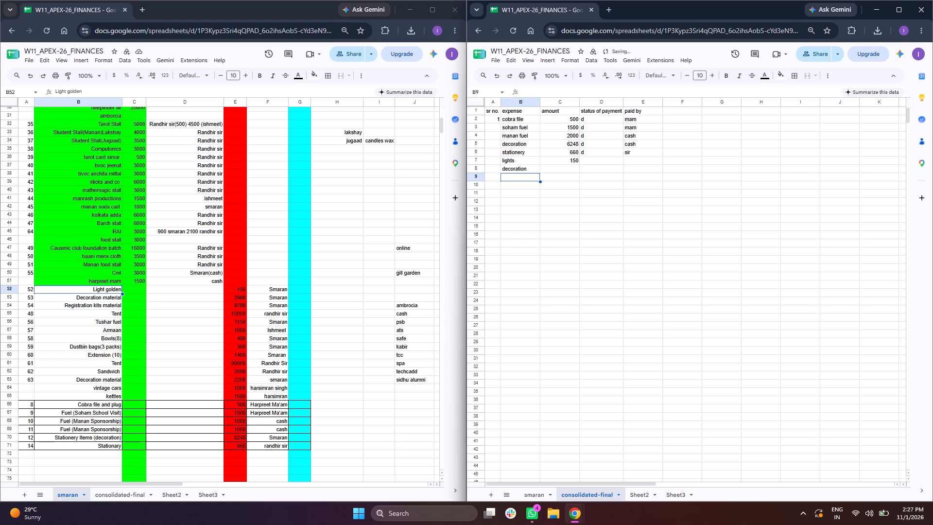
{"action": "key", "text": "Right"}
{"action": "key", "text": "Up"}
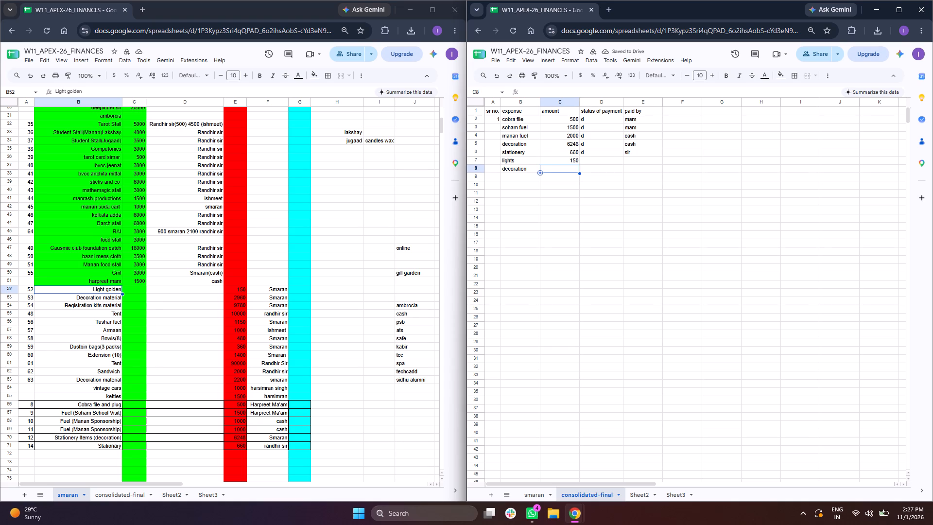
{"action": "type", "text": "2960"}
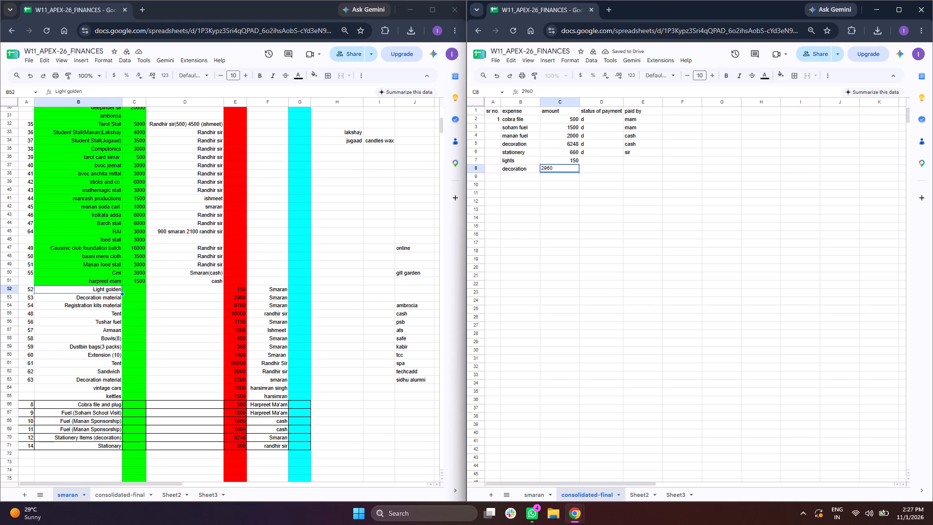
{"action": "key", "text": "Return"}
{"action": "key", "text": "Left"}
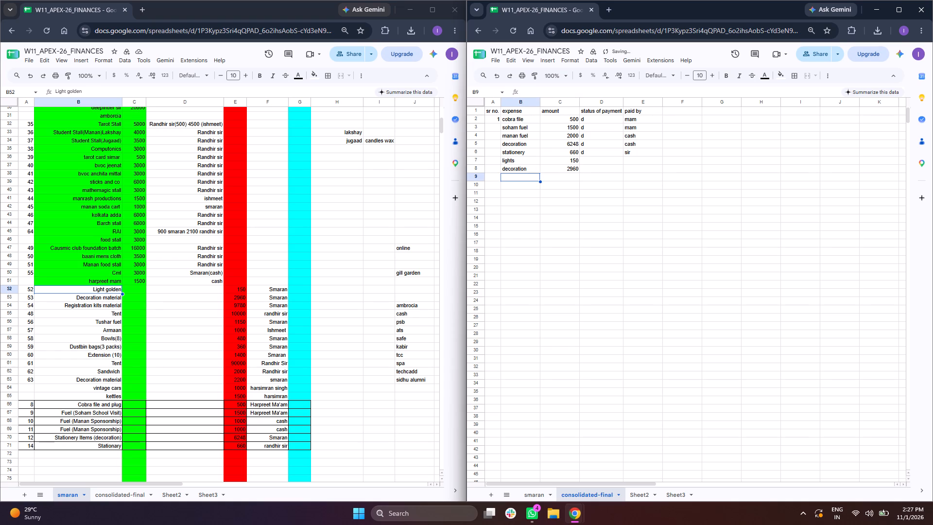
Add the expense "registrationm kits" with amount 9780 in row 9 of the consolidated-final sheet.
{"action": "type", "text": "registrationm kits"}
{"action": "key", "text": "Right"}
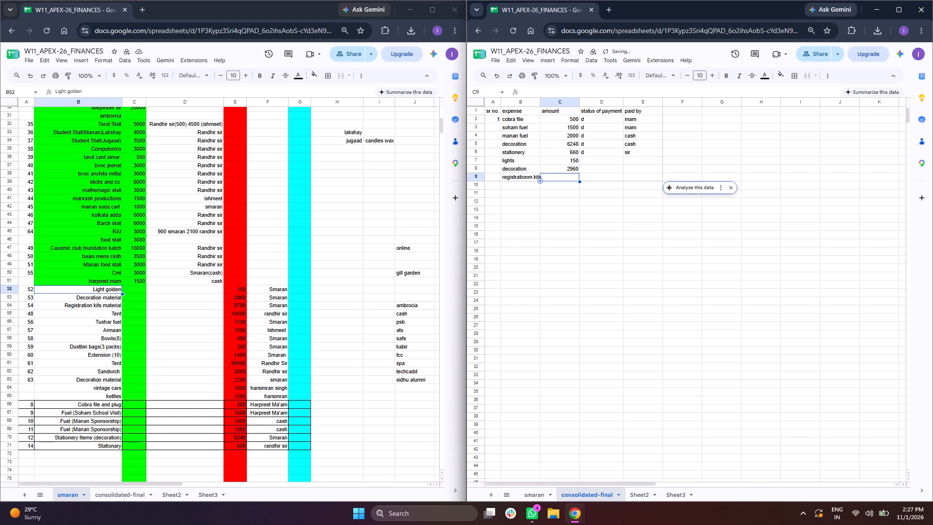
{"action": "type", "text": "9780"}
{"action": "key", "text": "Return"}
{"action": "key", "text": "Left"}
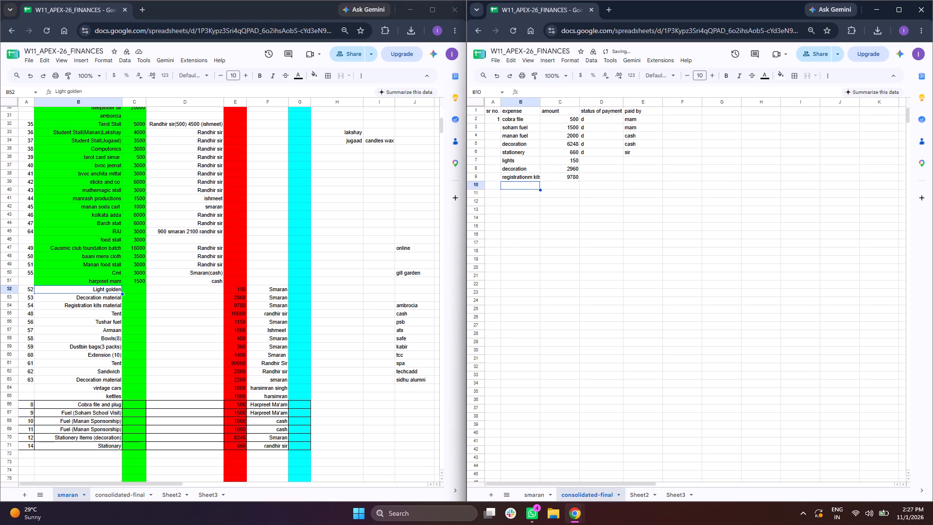
Add the expense "tent" with amount 245000 in row 10 of the consolidated-final sheet.
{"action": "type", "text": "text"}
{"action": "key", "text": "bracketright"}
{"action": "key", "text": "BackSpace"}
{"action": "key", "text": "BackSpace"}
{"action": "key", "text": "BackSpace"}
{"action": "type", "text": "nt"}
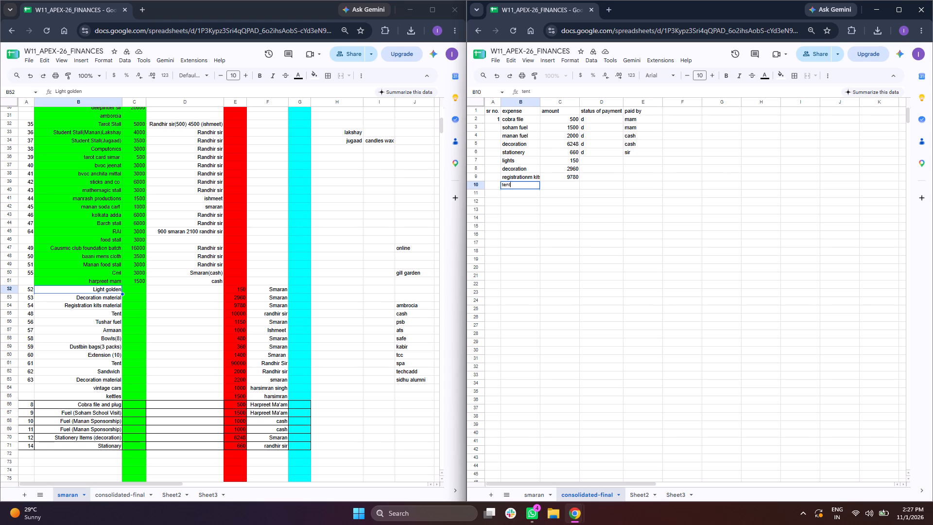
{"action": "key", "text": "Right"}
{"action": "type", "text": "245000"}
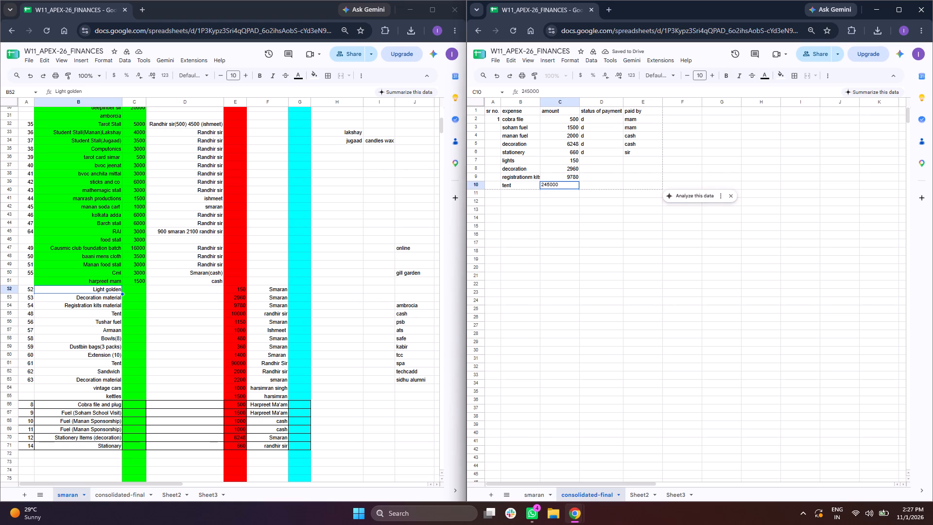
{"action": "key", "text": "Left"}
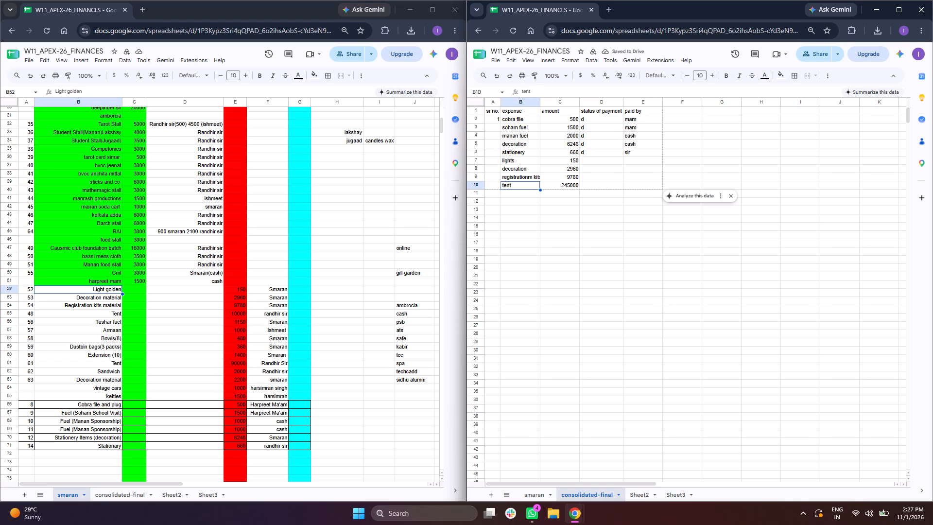
Set the tent expense amount in row 10 of the consolidated-final sheet to 100000.
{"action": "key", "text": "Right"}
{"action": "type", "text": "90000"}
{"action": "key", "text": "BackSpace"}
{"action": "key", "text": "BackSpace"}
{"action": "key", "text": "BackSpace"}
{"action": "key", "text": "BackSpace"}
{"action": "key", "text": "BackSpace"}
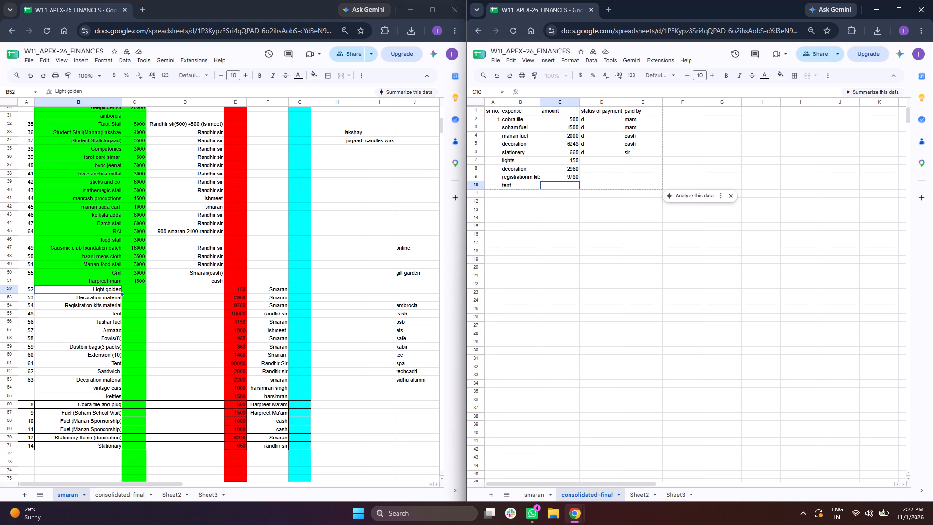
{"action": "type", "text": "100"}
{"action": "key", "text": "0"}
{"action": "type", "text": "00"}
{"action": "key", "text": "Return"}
Add the expense "tushar fuel" with amount 1150 in row 11 of the consolidated-final sheet.
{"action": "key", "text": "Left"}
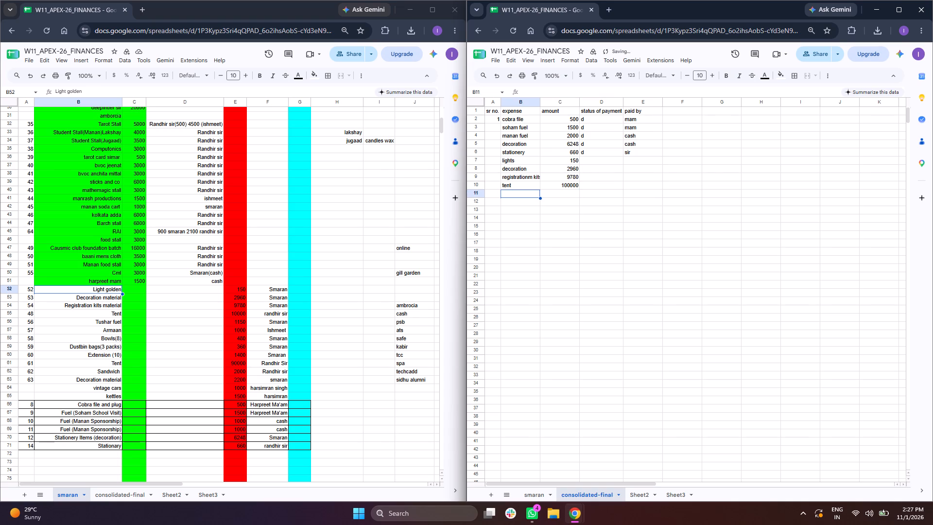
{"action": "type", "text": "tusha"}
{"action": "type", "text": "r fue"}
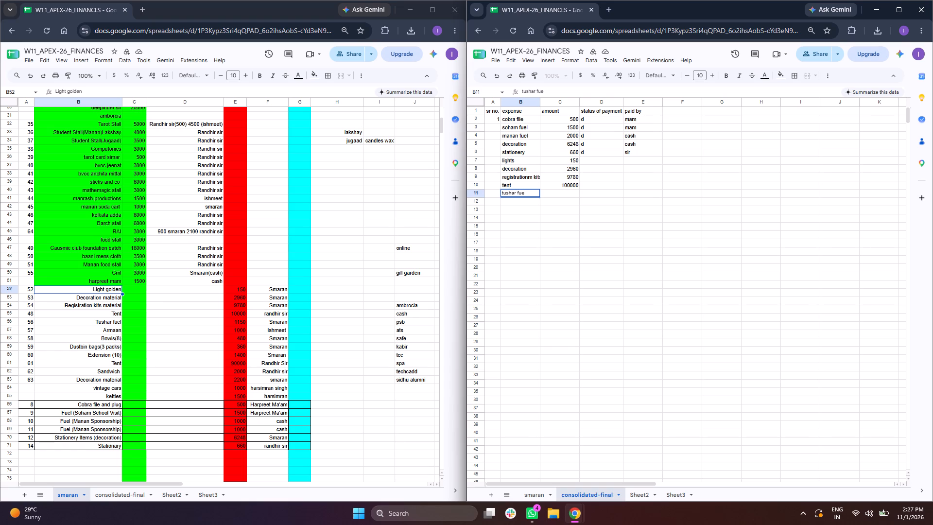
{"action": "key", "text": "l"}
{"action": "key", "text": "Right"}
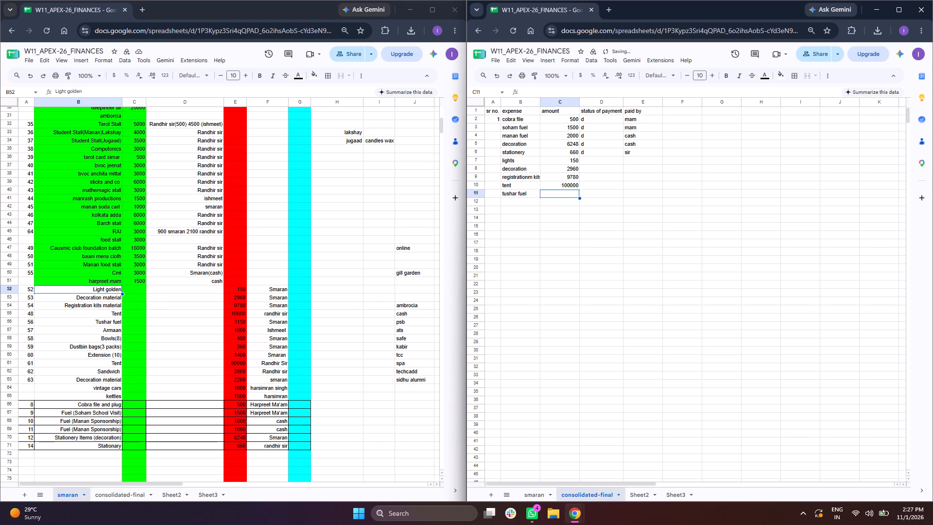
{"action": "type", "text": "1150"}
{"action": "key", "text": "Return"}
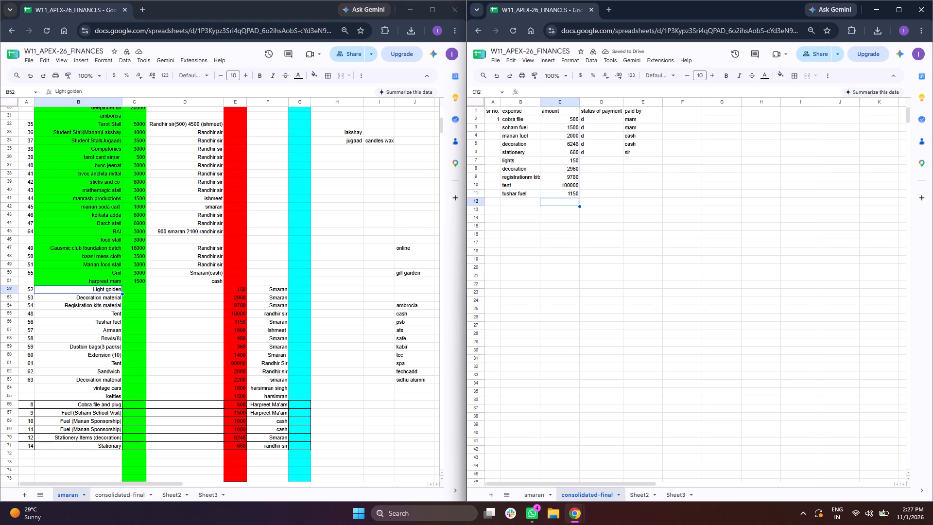
Add the expense "armaan" with amount 1000 in row 12 of the consolidated-final sheet.
{"action": "left_click", "coordinate": [525, 207]}
{"action": "type", "text": "armaan"}
{"action": "key", "text": "Right"}
{"action": "type", "text": "1000"}
{"action": "key", "text": "Return"}
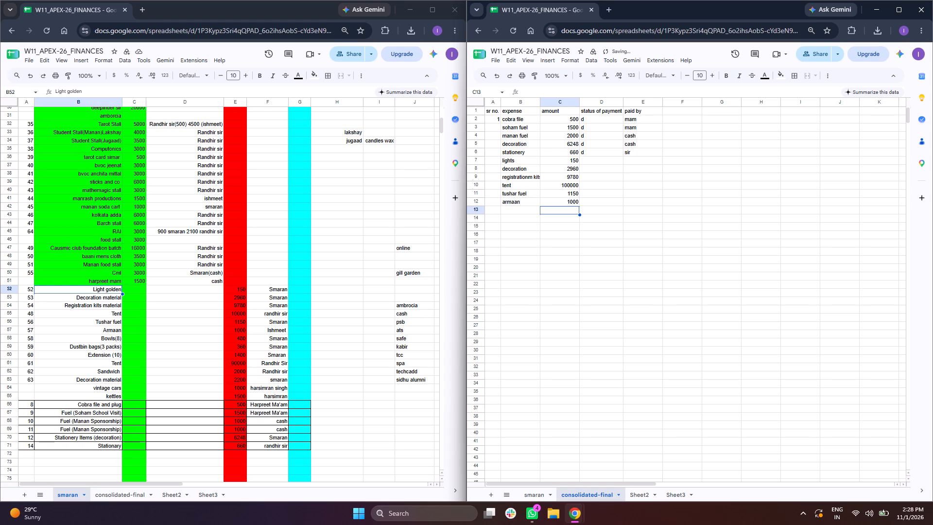
Add the expense "bowls" with amount 480 in row 13 of the consolidated-final sheet.
{"action": "key", "text": "Left"}
{"action": "key", "text": "Up"}
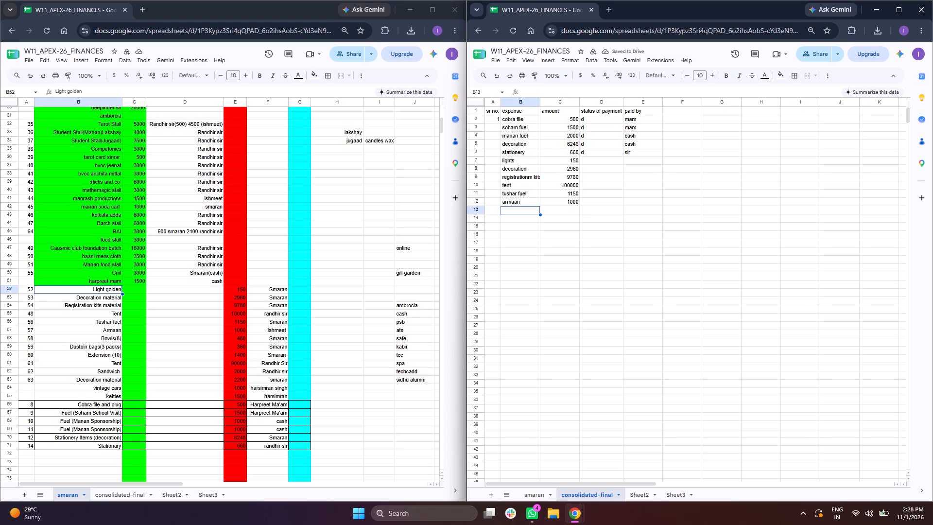
{"action": "key", "text": "Down"}
{"action": "type", "text": "bowls"}
{"action": "key", "text": "Right"}
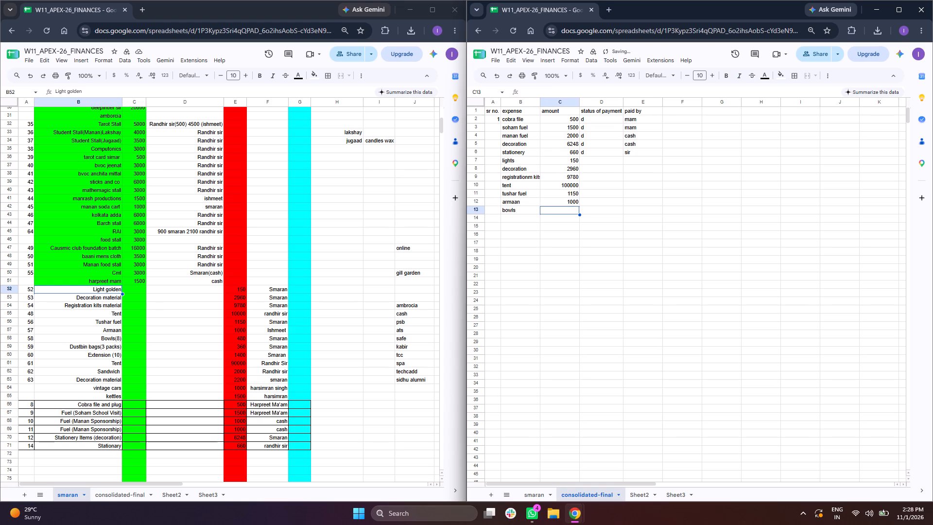
{"action": "type", "text": "480"}
{"action": "key", "text": "Down"}
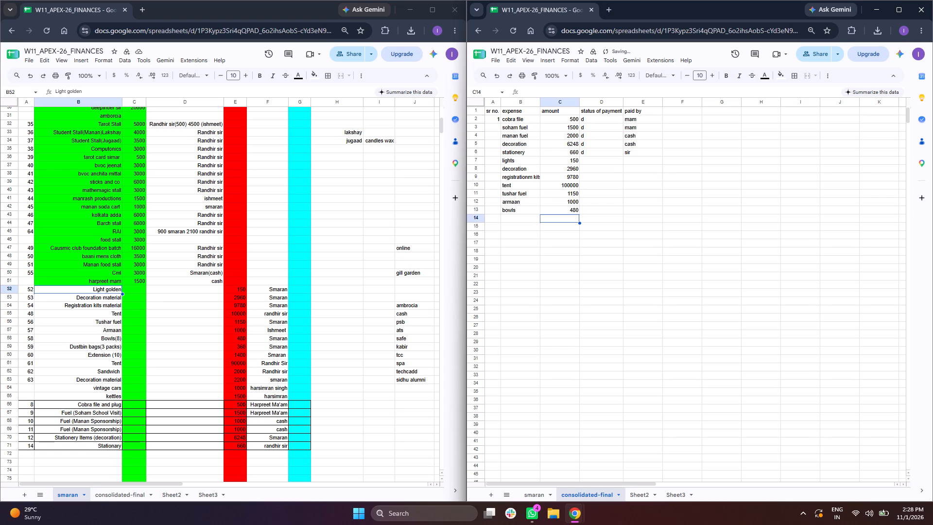
Add the expense "dustin bags" with amount 360 in row 14 of the consolidated-final sheet.
{"action": "key", "text": "Left"}
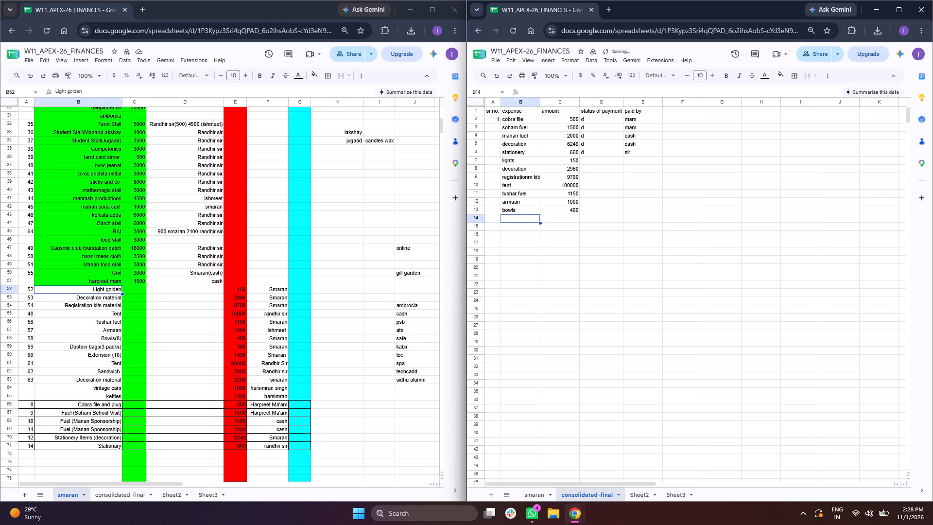
{"action": "key", "text": "d"}
{"action": "key", "text": "BackSpace"}
{"action": "type", "text": "ustin bags"}
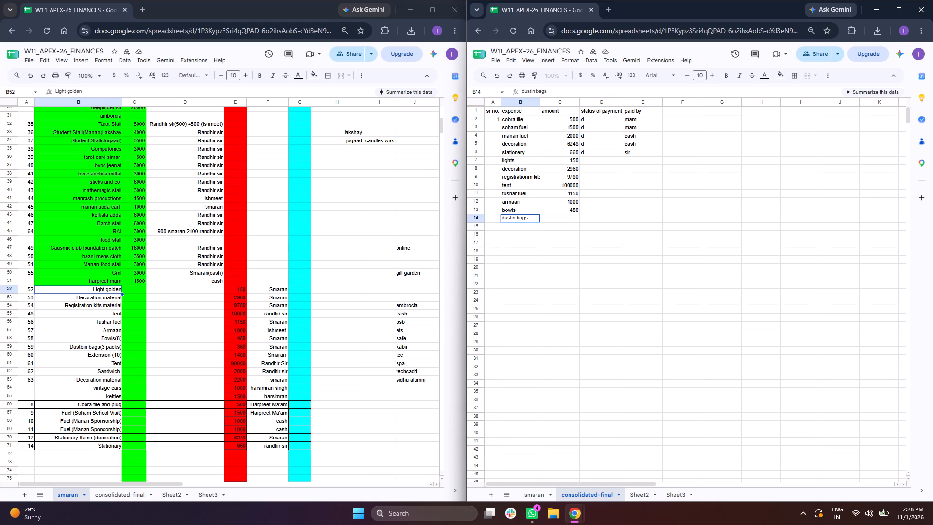
{"action": "key", "text": "Right"}
{"action": "type", "text": "360"}
{"action": "key", "text": "Return"}
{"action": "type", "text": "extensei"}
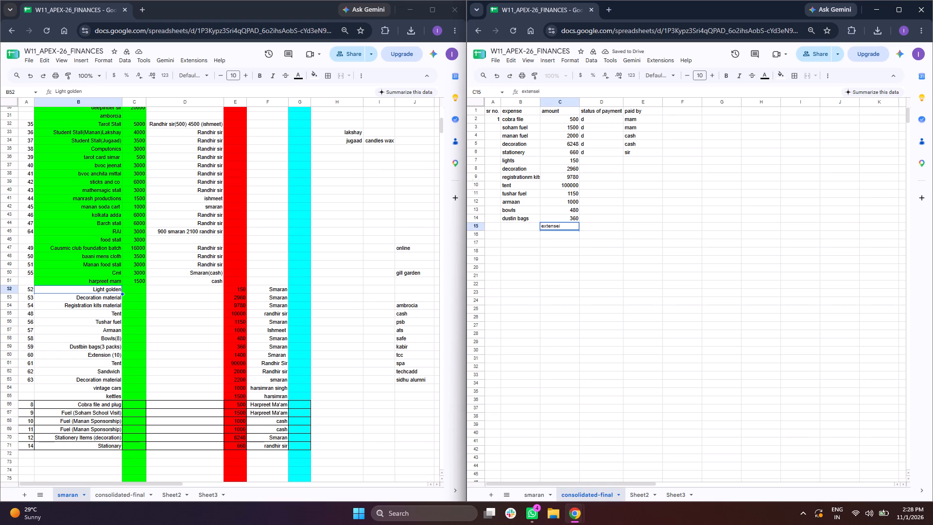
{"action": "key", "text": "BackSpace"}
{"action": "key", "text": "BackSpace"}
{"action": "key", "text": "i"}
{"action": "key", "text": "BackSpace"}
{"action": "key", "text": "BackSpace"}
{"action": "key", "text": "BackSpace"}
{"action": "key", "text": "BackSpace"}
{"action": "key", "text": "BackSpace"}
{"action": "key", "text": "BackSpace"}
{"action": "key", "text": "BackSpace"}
Add the expense "extensions" with amount 1400 in row 15 of the consolidated-final sheet.
{"action": "key", "text": "Left"}
{"action": "type", "text": "extwn"}
{"action": "key", "text": "BackSpace"}
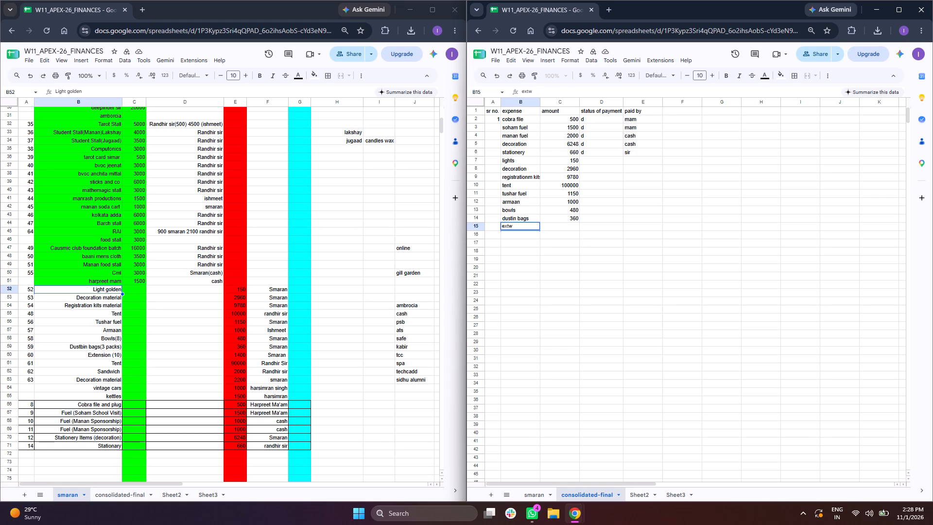
{"action": "key", "text": "BackSpace"}
{"action": "type", "text": "ensions"}
{"action": "key", "text": "Right"}
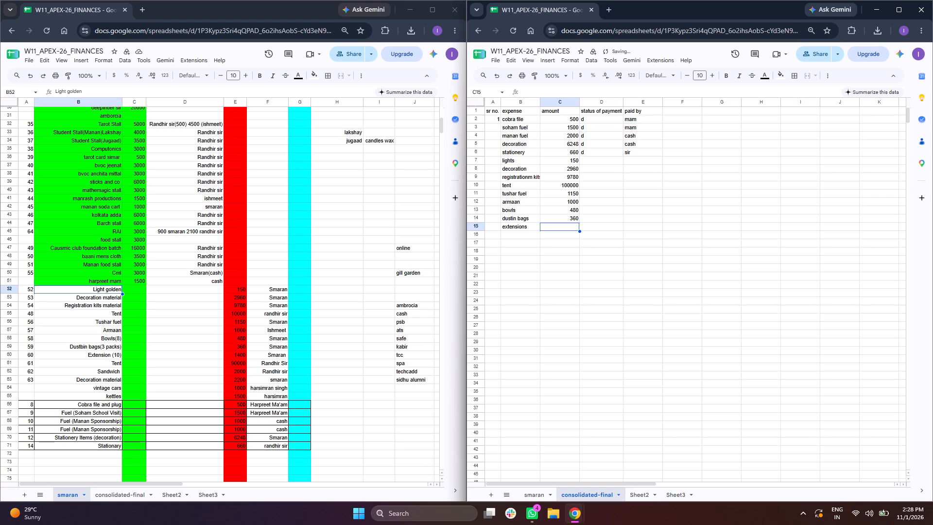
{"action": "type", "text": "14"}
{"action": "type", "text": "00"}
{"action": "key", "text": "Return"}
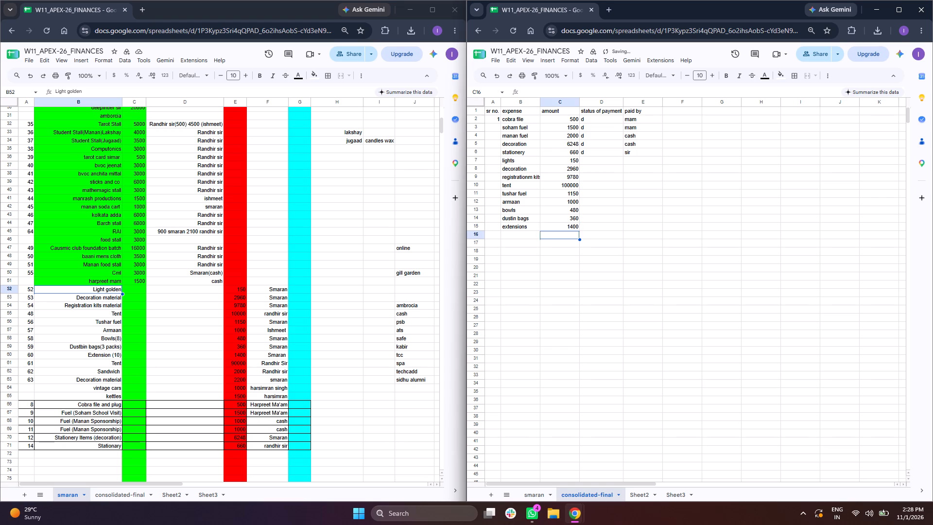
Enter the expense name "sandhwiches" in row 16 of the consolidated-final sheet.
{"action": "key", "text": "Left"}
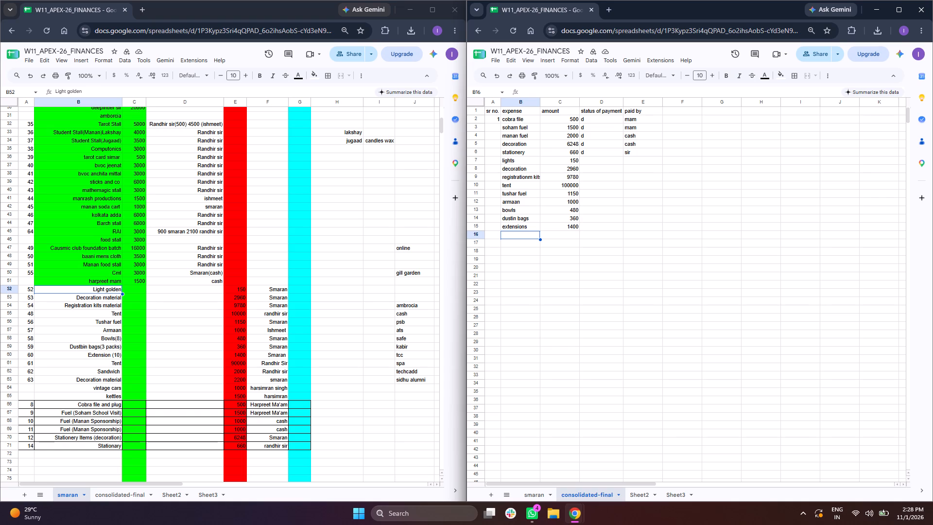
{"action": "type", "text": "sandh"}
{"action": "type", "text": "wi"}
{"action": "type", "text": "che"}
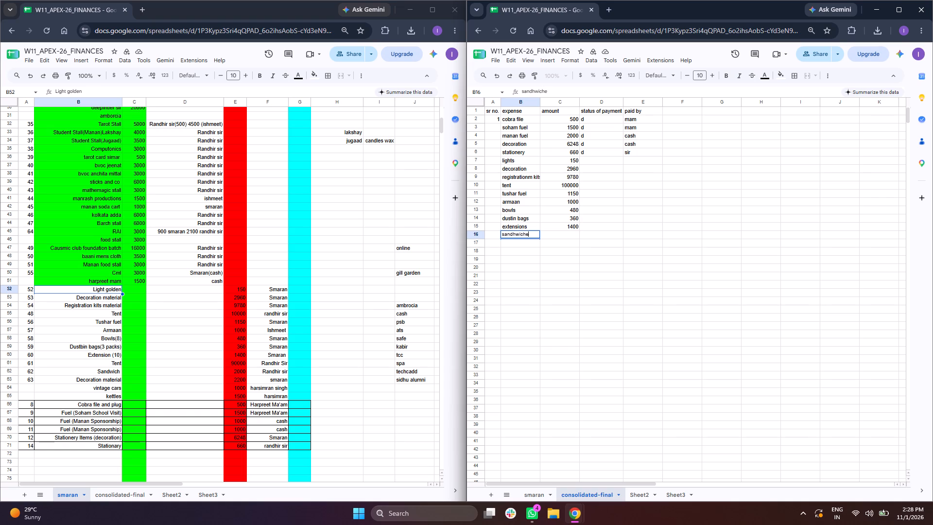
{"action": "key", "text": "s"}
Set the outgoing amount of the Sandwich entry in row 62 of the smaran sheet to 14000.
{"action": "left_click", "coordinate": [237, 369]}
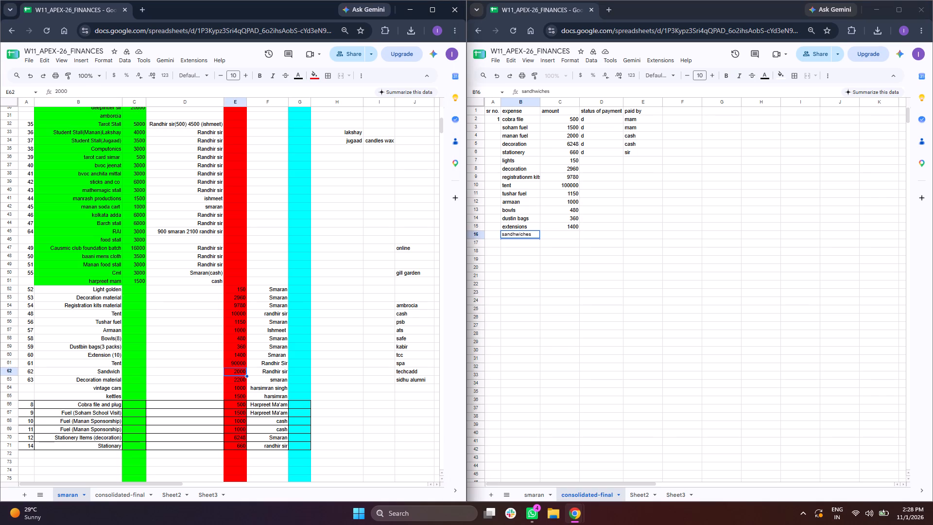
{"action": "type", "text": "14"}
{"action": "type", "text": "00"}
{"action": "key", "text": "0"}
{"action": "key", "text": "Return"}
Enter the amount 14000 for sandhwiches in row 16 of the consolidated-final sheet.
{"action": "scroll", "coordinate": [348, 332], "scroll_direction": "up", "scroll_amount": 2}
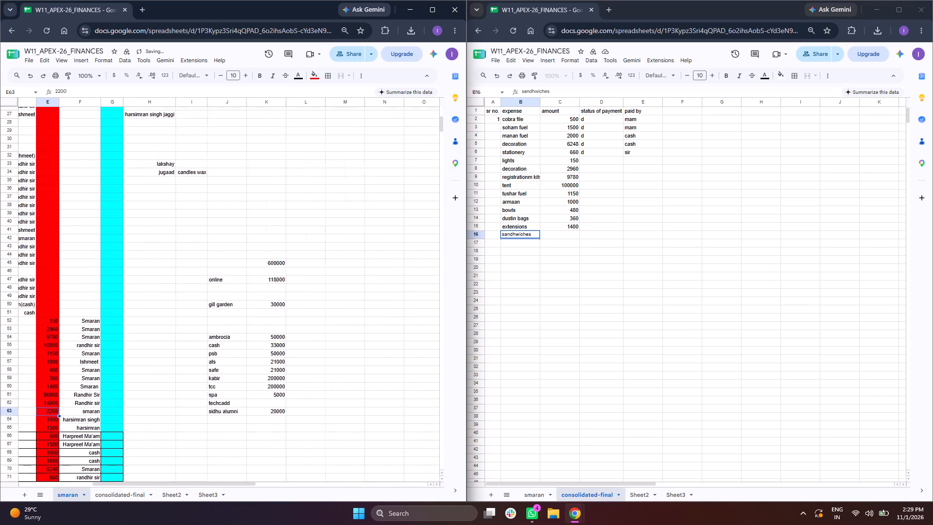
{"action": "scroll", "coordinate": [348, 332], "scroll_direction": "up", "scroll_amount": 3}
{"action": "scroll", "coordinate": [348, 332], "scroll_direction": "right", "scroll_amount": 7}
{"action": "scroll", "coordinate": [348, 332], "scroll_direction": "down", "scroll_amount": 3}
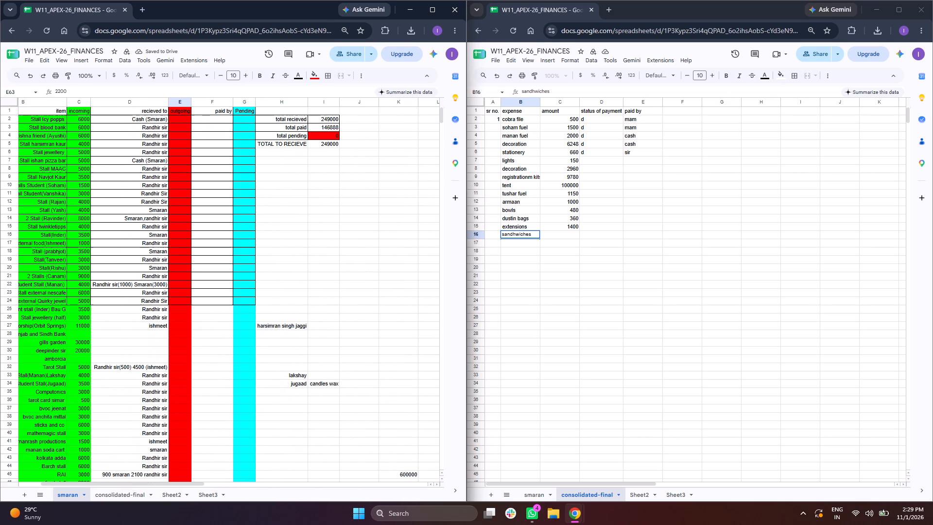
{"action": "scroll", "coordinate": [348, 332], "scroll_direction": "down", "scroll_amount": 3}
{"action": "scroll", "coordinate": [297, 359], "scroll_direction": "down", "scroll_amount": 7}
{"action": "left_click", "coordinate": [555, 236]}
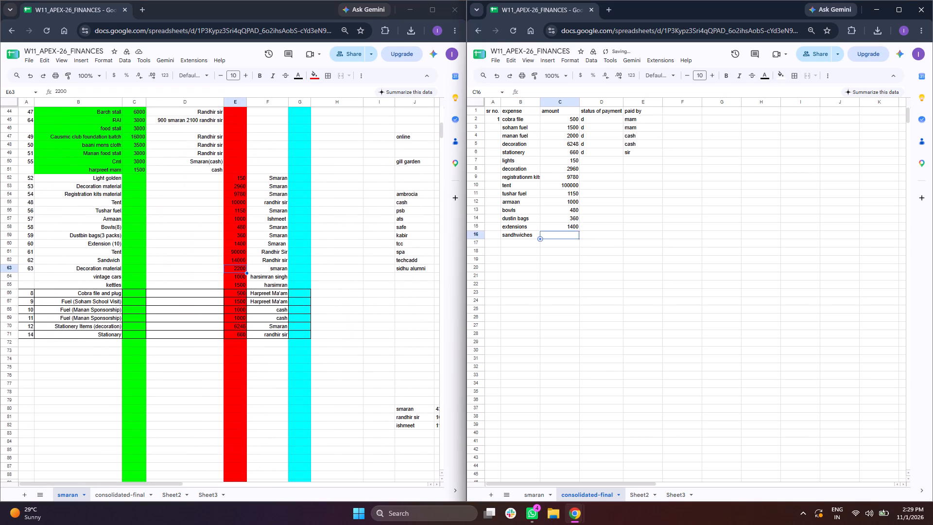
{"action": "type", "text": "14000"}
{"action": "key", "text": "Return"}
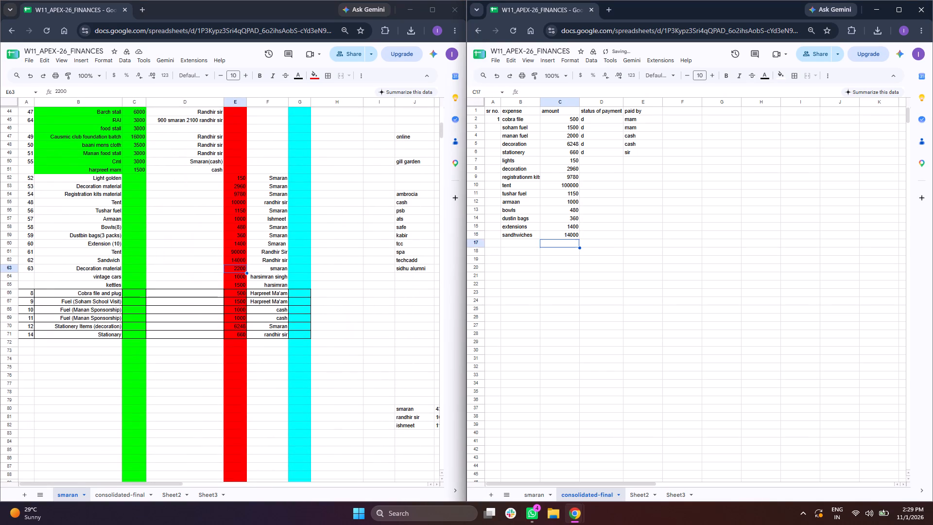
Add the expense "decoration" with amount 2200 in row 17 of the consolidated-final sheet.
{"action": "key", "text": "Left"}
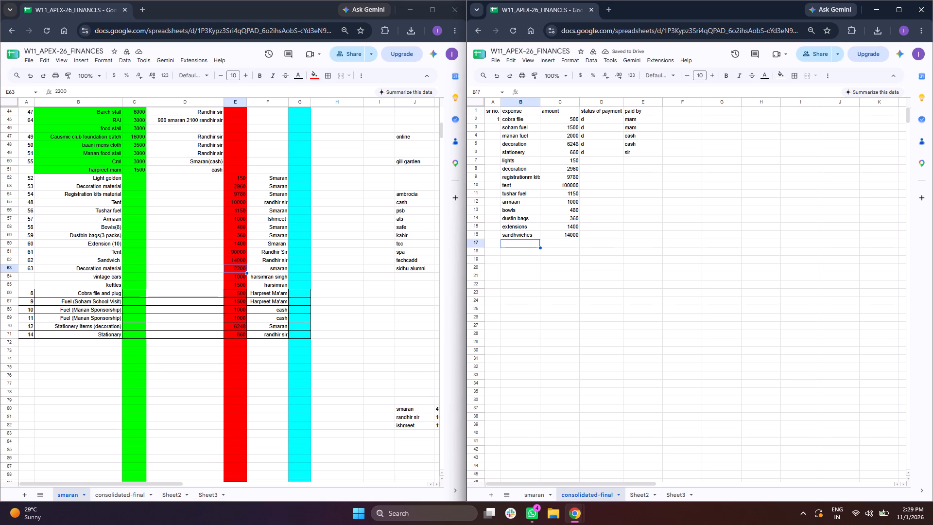
{"action": "left_click", "coordinate": [526, 243]}
{"action": "type", "text": "deco"}
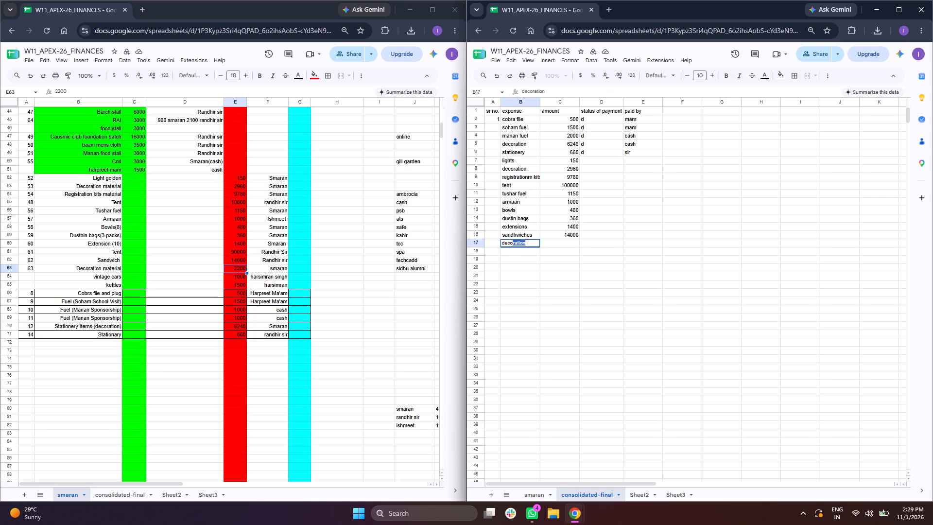
{"action": "key", "text": "Tab"}
{"action": "type", "text": "2200"}
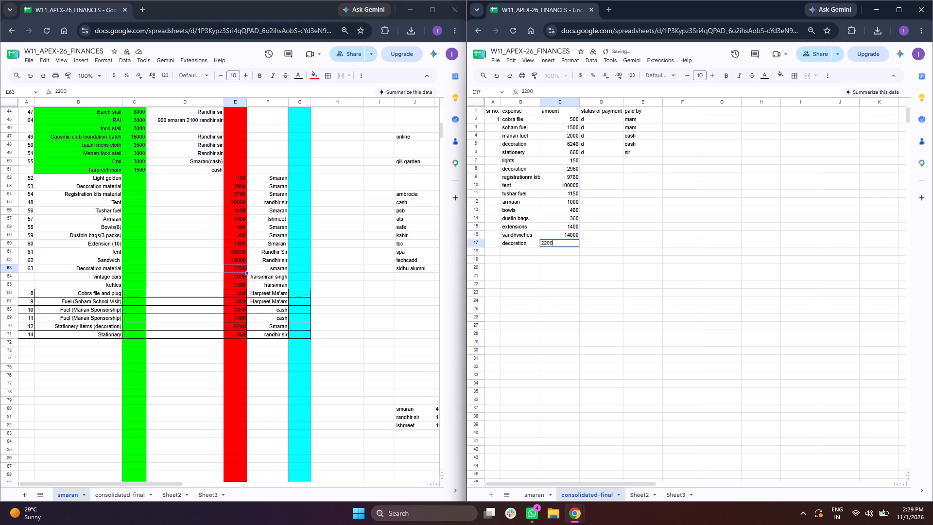
{"action": "key", "text": "Return"}
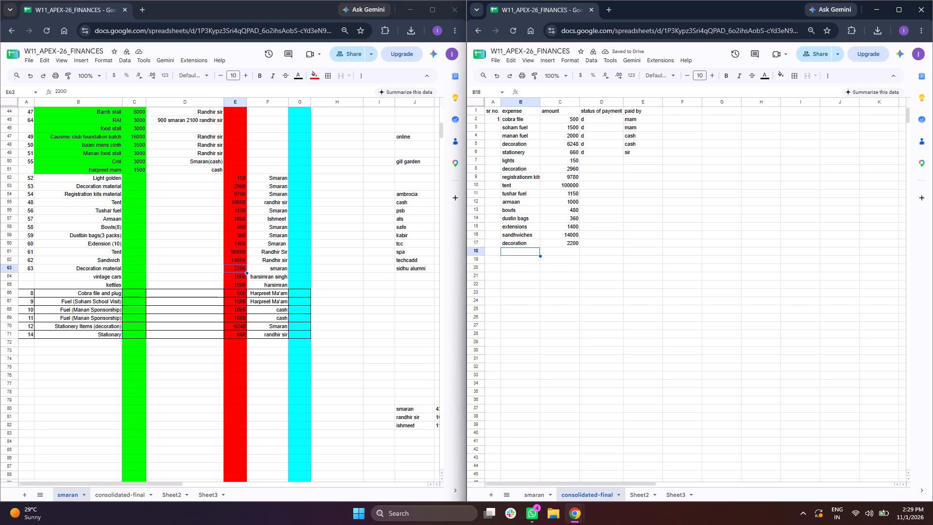
Add the expense "vintage vehicle" with amount 1000 in row 18 of the consolidated-final sheet.
{"action": "type", "text": "vinr"}
{"action": "key", "text": "BackSpace"}
{"action": "type", "text": "tage vehicle"}
{"action": "key", "text": "Right"}
{"action": "type", "text": "1000"}
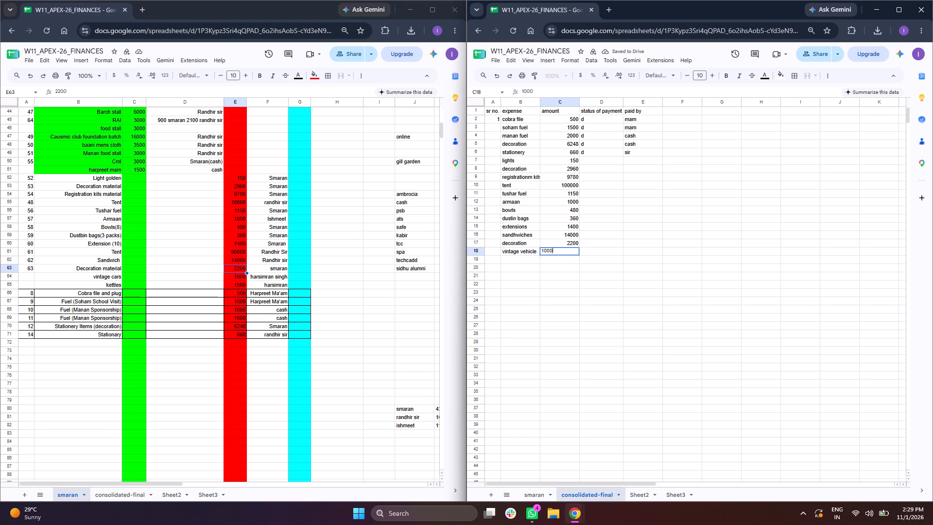
{"action": "key", "text": "Return"}
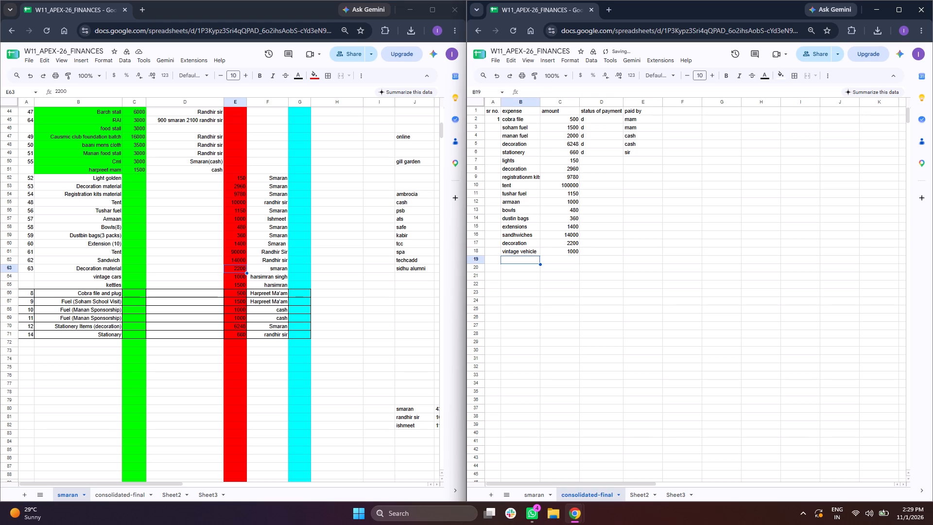
Add the expense "kettels" with amount 1500 in row 19 of the consolidated-final sheet.
{"action": "key", "text": "Left"}
{"action": "type", "text": "kett"}
{"action": "type", "text": "els"}
{"action": "key", "text": "Right"}
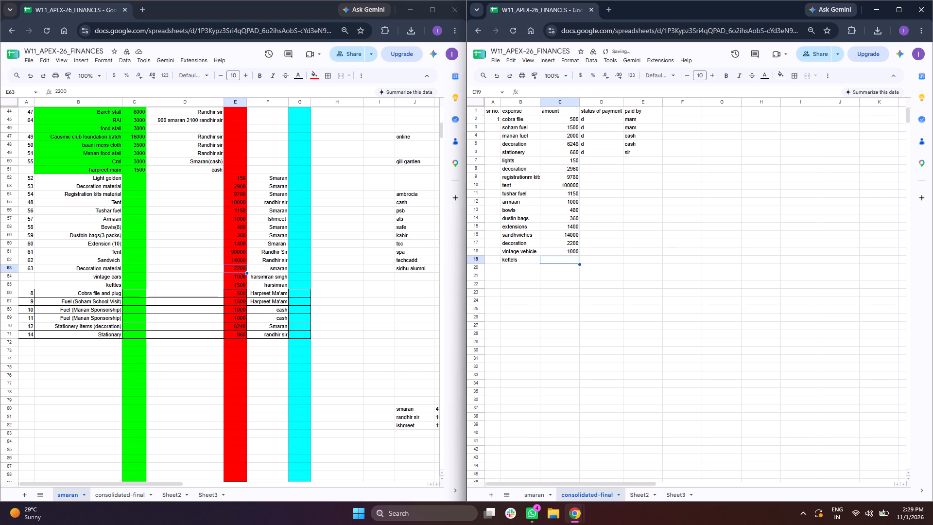
{"action": "key", "text": "1"}
{"action": "type", "text": "500"}
{"action": "key", "text": "Return"}
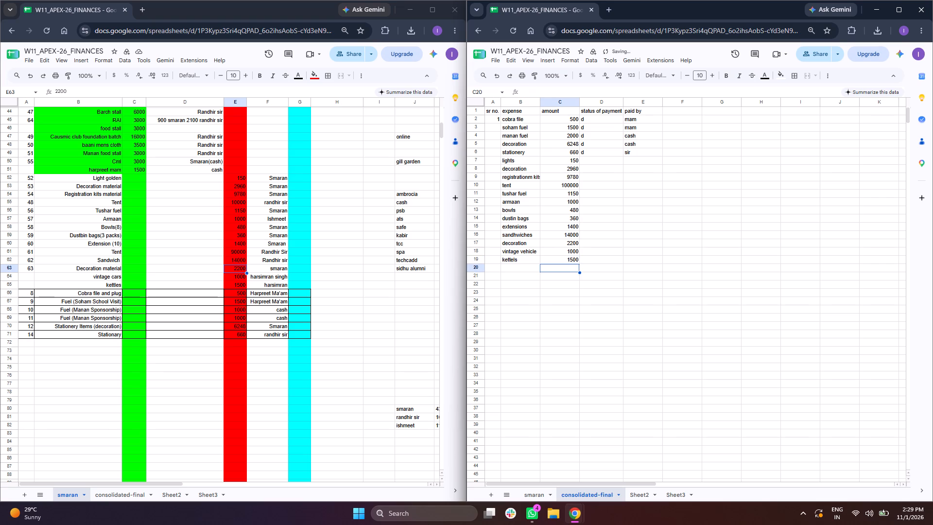